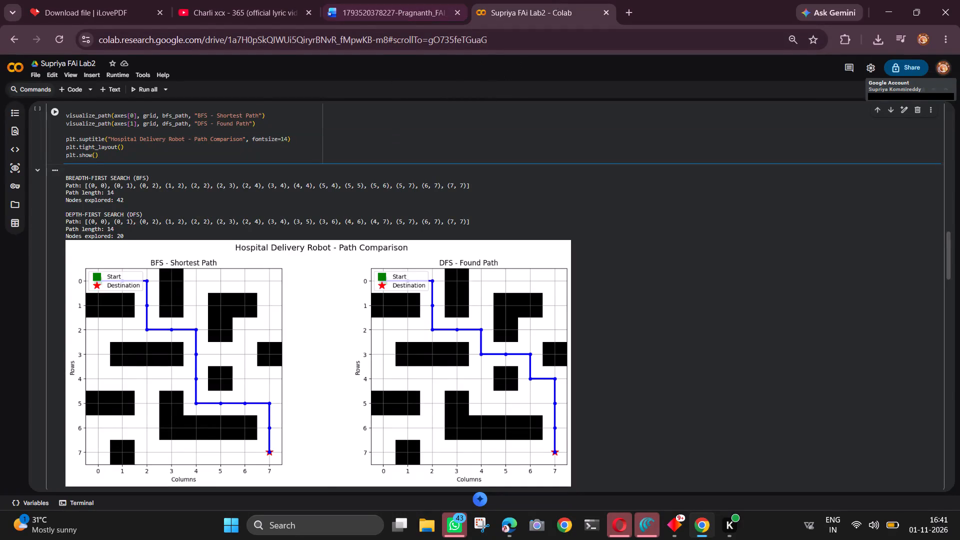
# Capture a screenshot of the start of the college campus navigation code cell with the Google account details opened beside it.
pyautogui.scroll(-2, 394, 144)
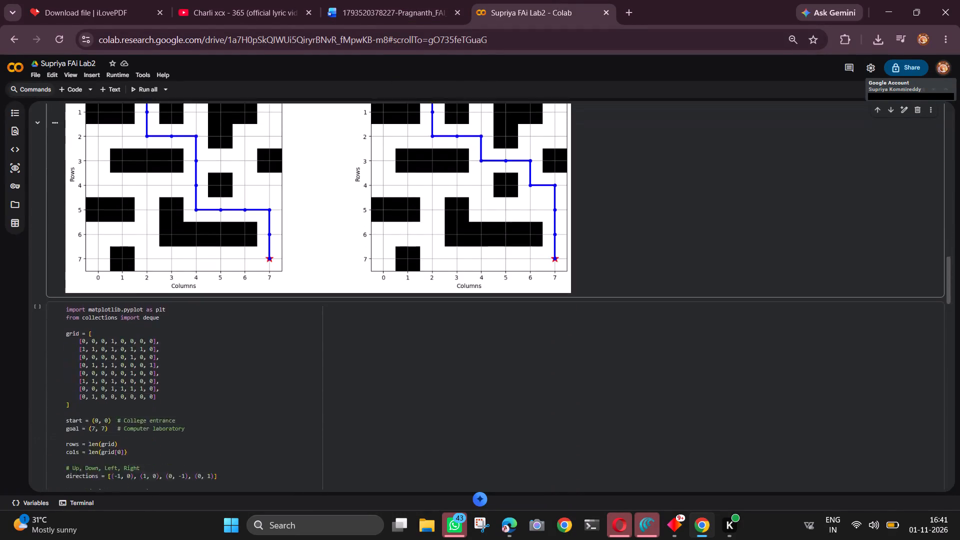
pyautogui.scroll(-2, 394, 144)
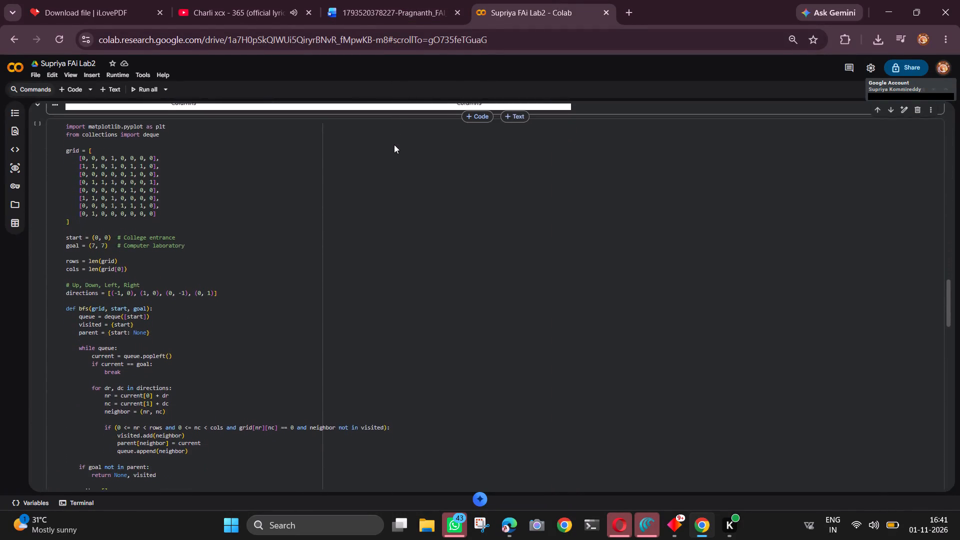
pyautogui.scroll(-2, 394, 144)
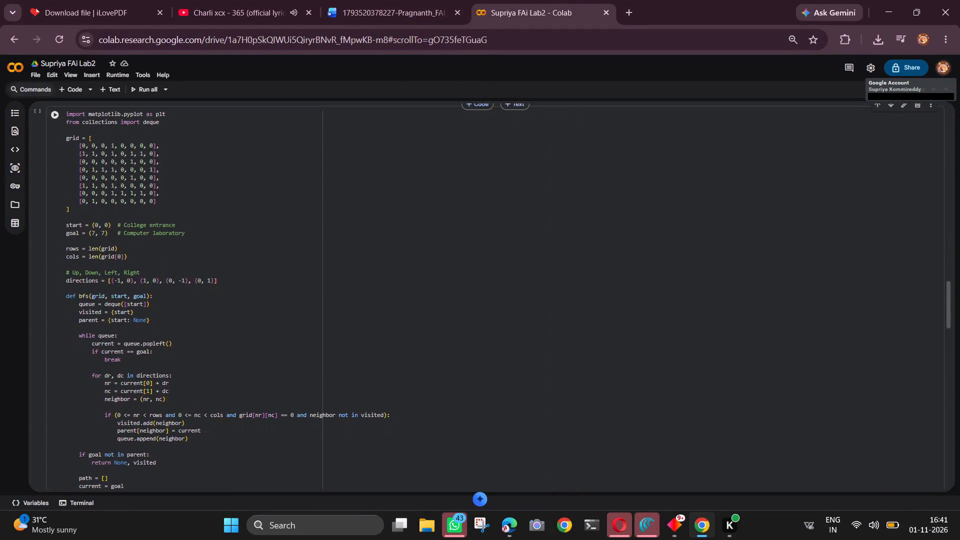
pyautogui.click(943, 67)
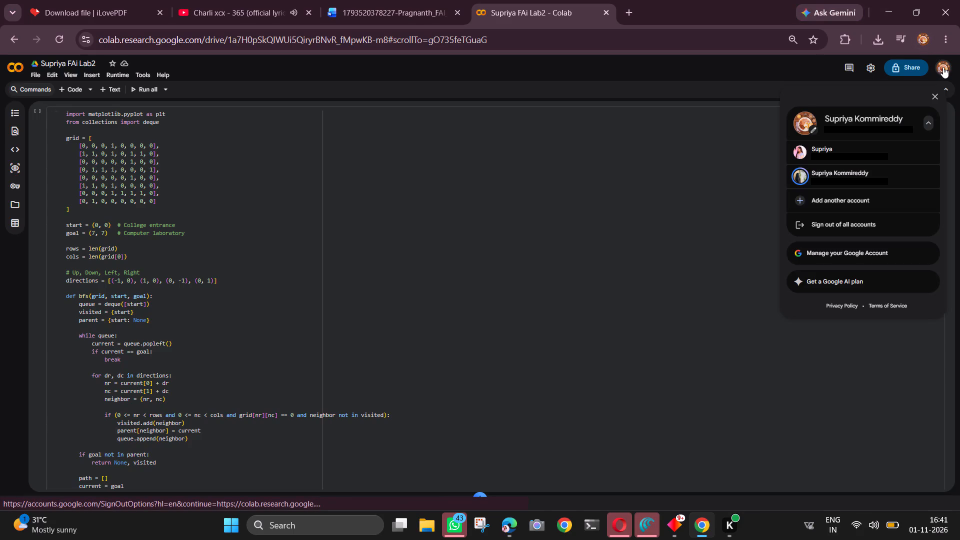
pyautogui.press('Print')
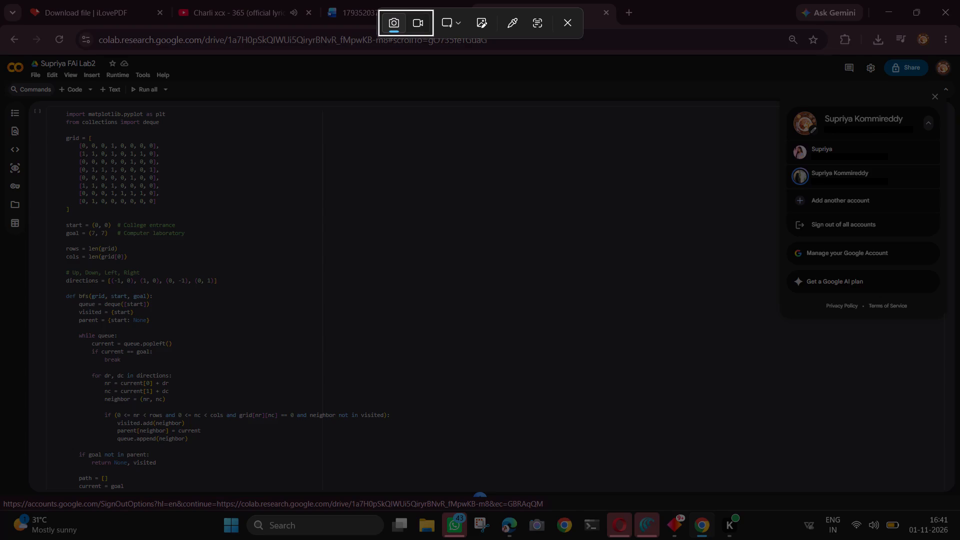
pyautogui.moveTo(0, 26); pyautogui.dragTo(959, 478)
pyautogui.hscroll(4, 289, 259)
pyautogui.hscroll(1, 919, 478)
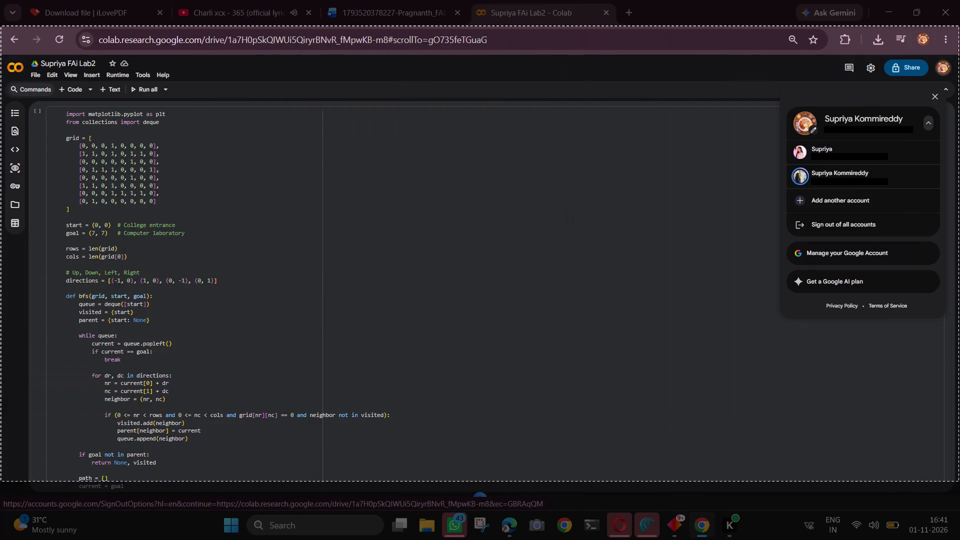
pyautogui.moveTo(959, 478); pyautogui.dragTo(959, 492)
pyautogui.hscroll(2, 959, 478)
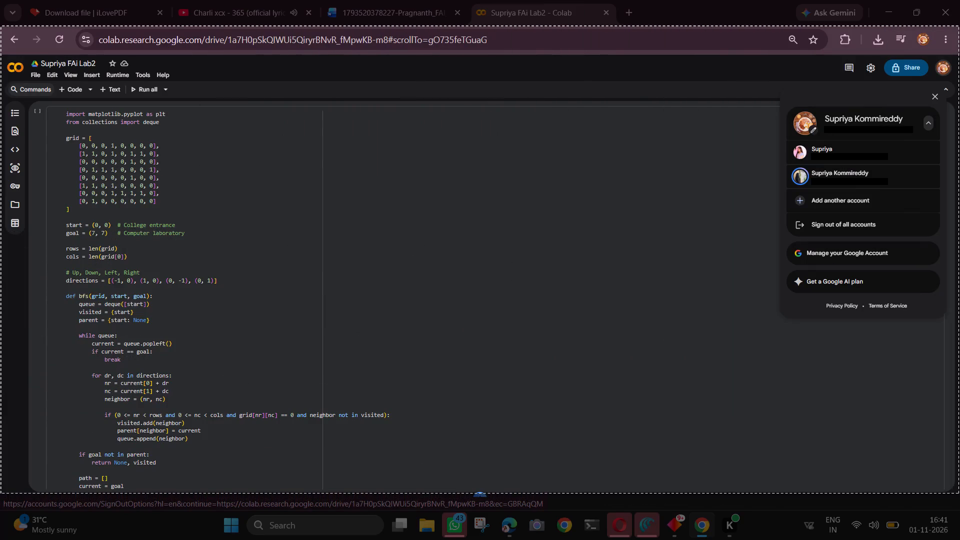
pyautogui.hscroll(1, 959, 492)
pyautogui.moveTo(959, 492); pyautogui.dragTo(959, 495)
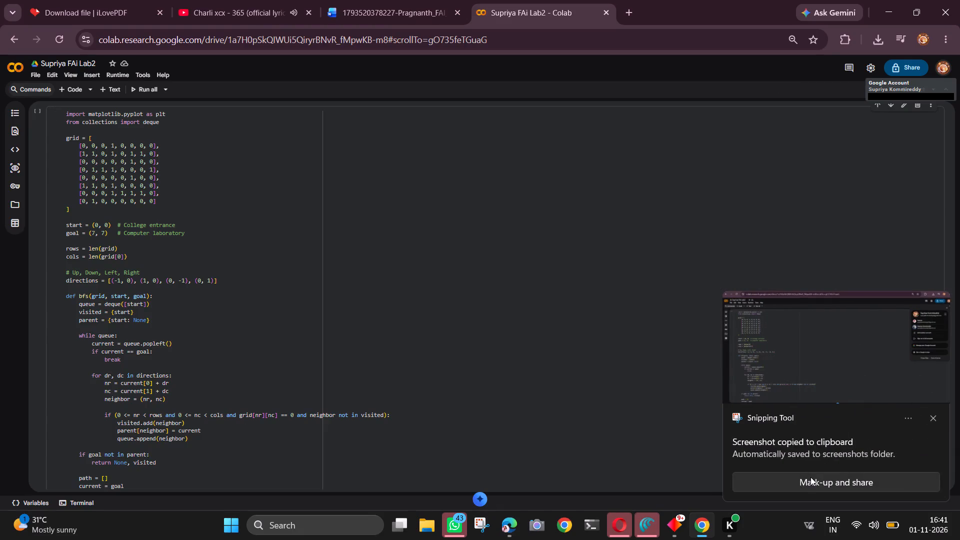
# Switch to the Word lab document and delete the old output screenshots above the College Campus Navigation explanation.
pyautogui.click(383, 0)
pyautogui.click(361, 188)
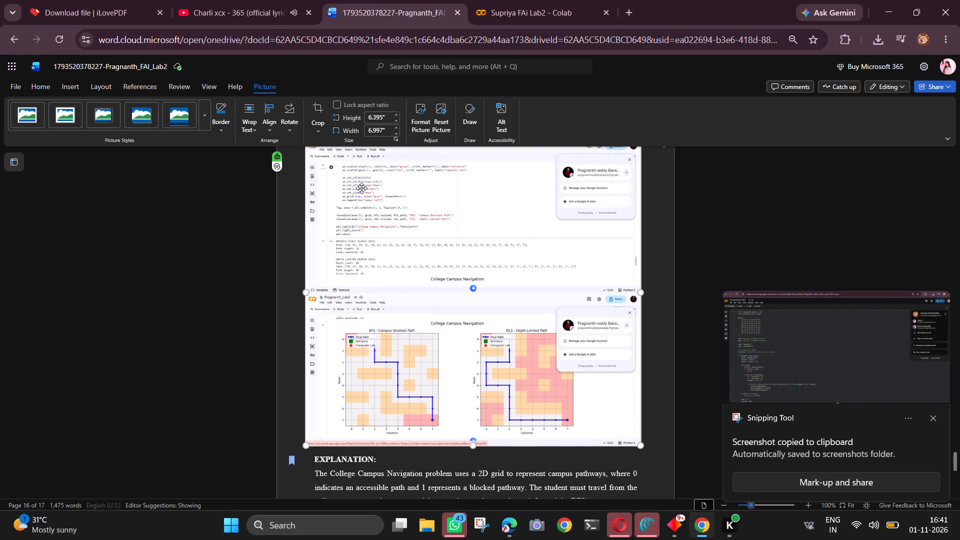
pyautogui.rightClick(373, 219)
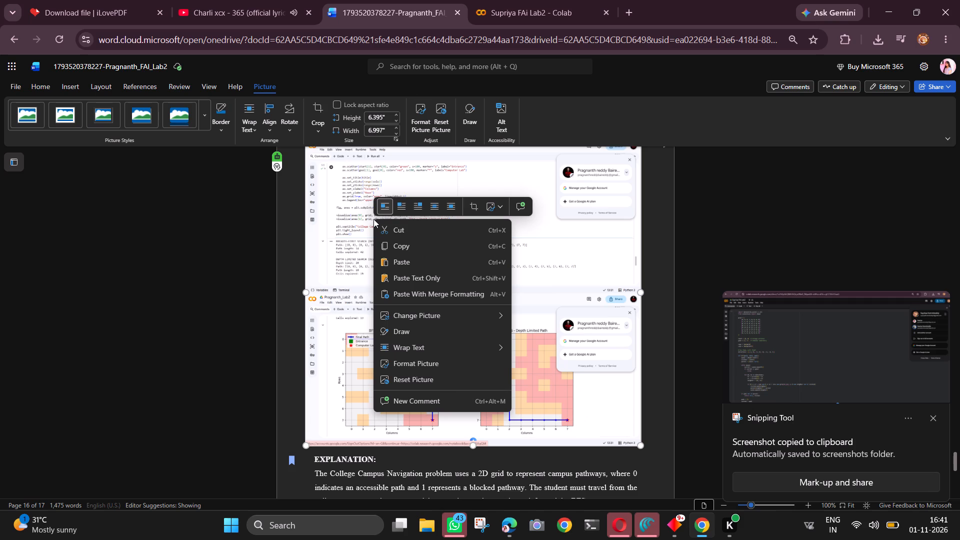
pyautogui.click(340, 185)
pyautogui.press('BackSpace')
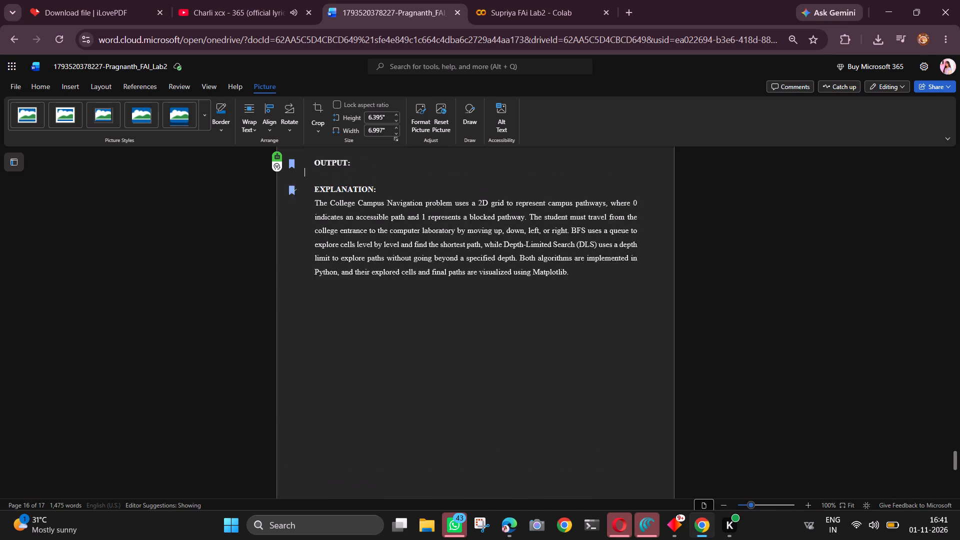
# Paste the captured code screenshot on a new line under the OUTPUT heading and add two line breaks after it.
pyautogui.press('Return')
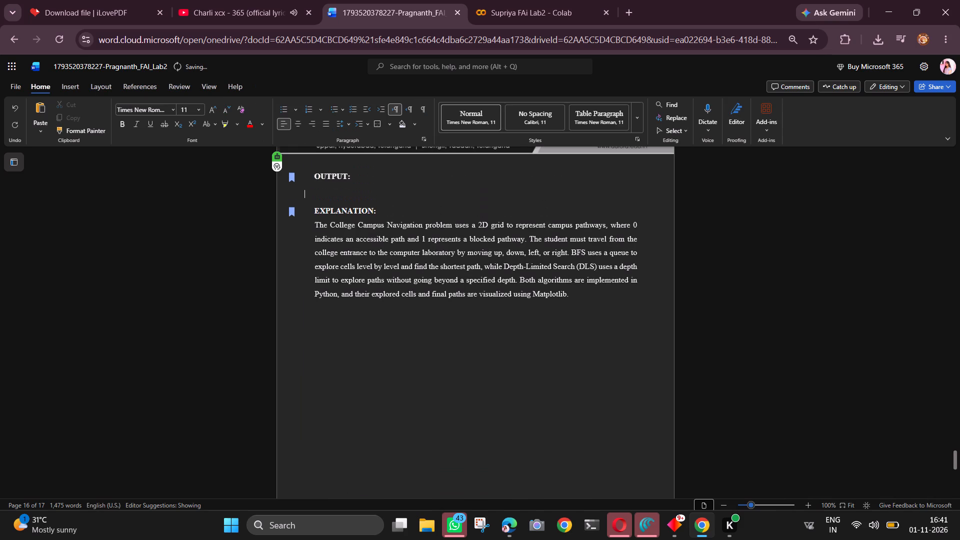
pyautogui.hotkey('ctrl', 'v')
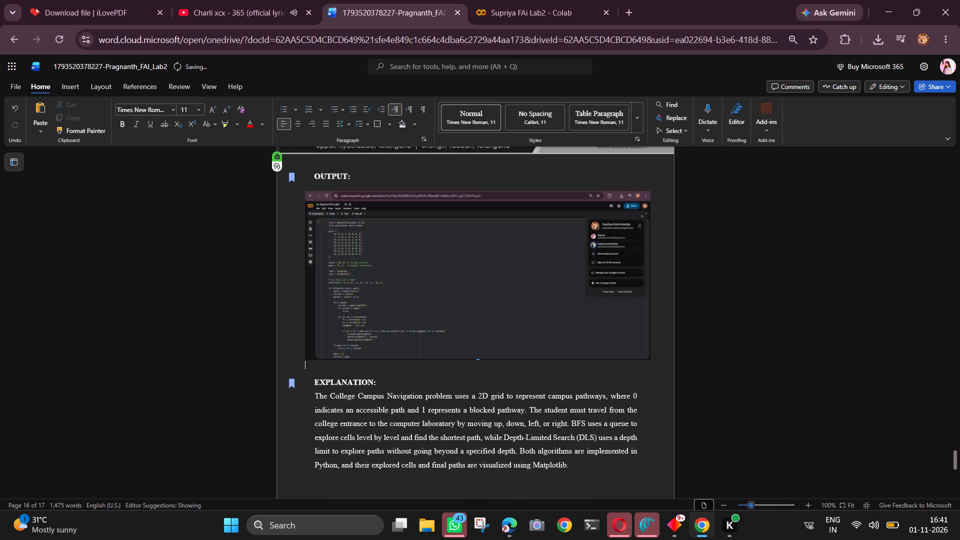
pyautogui.press('Return')
pyautogui.press('Return')
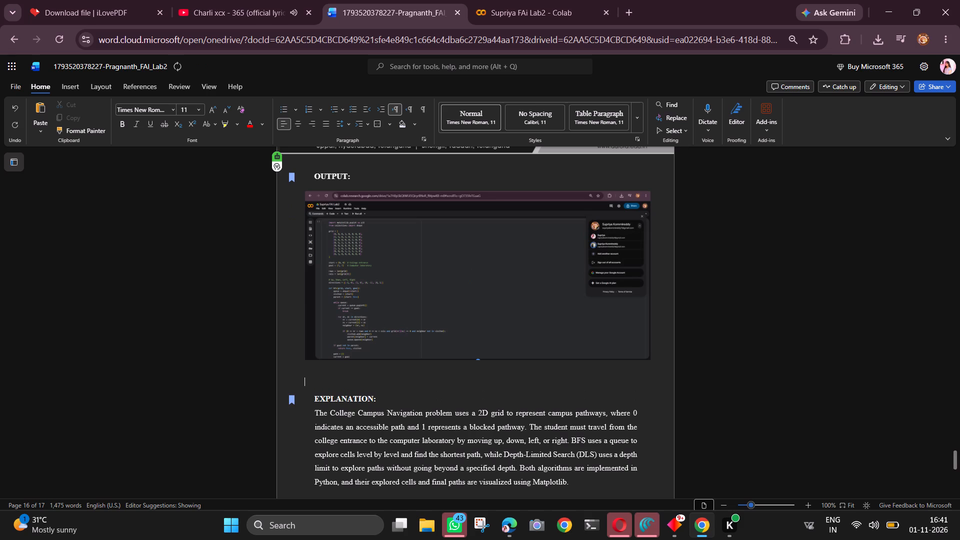
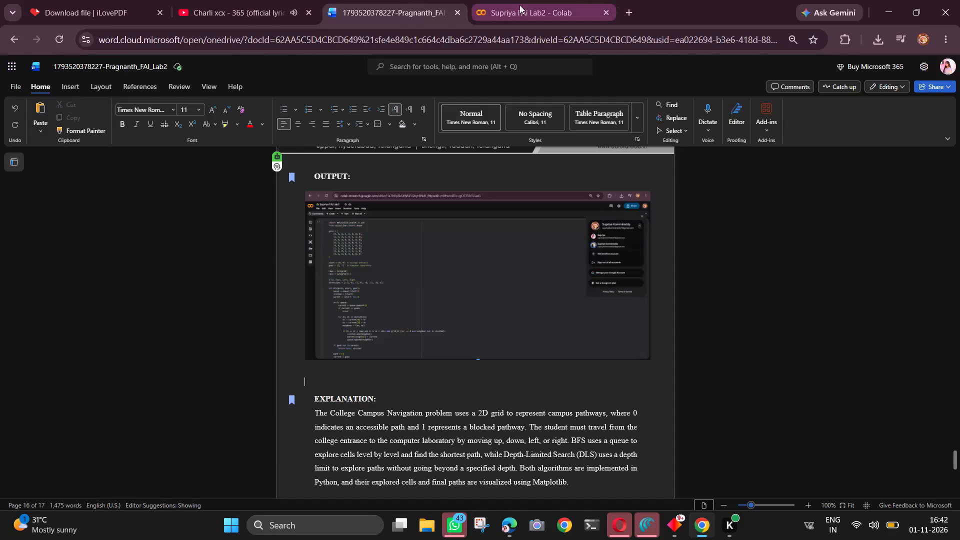
# Capture a full-window screenshot of the College Campus Navigation output and plots in the Colab notebook with the Google account details open.
pyautogui.click(519, 5)
pyautogui.scroll(-2, 348, 253)
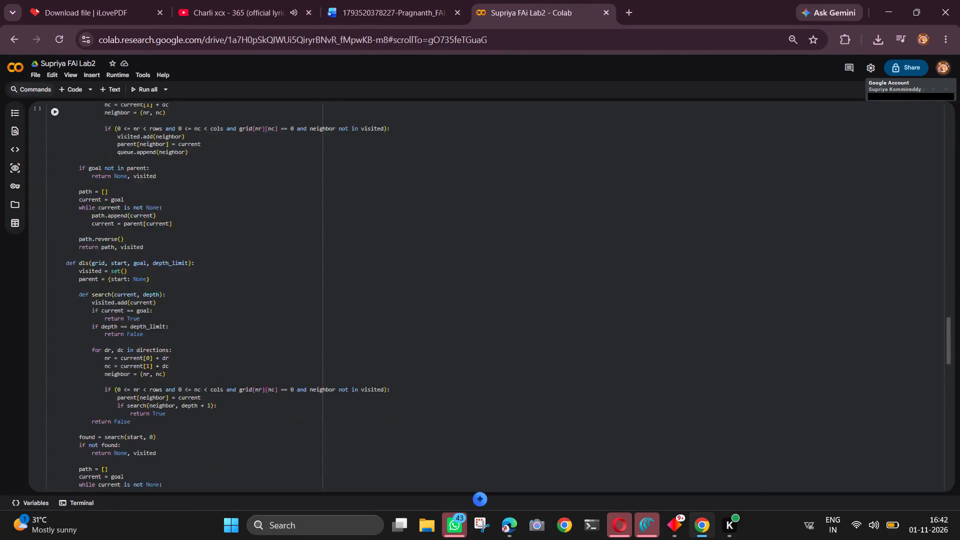
pyautogui.scroll(-9, 348, 253)
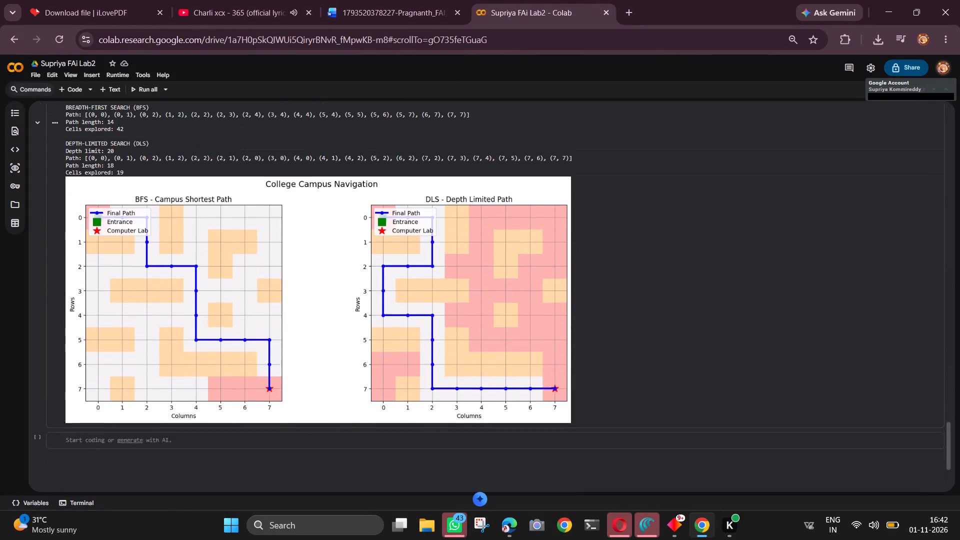
pyautogui.scroll(-2, 348, 253)
pyautogui.scroll(1, 348, 253)
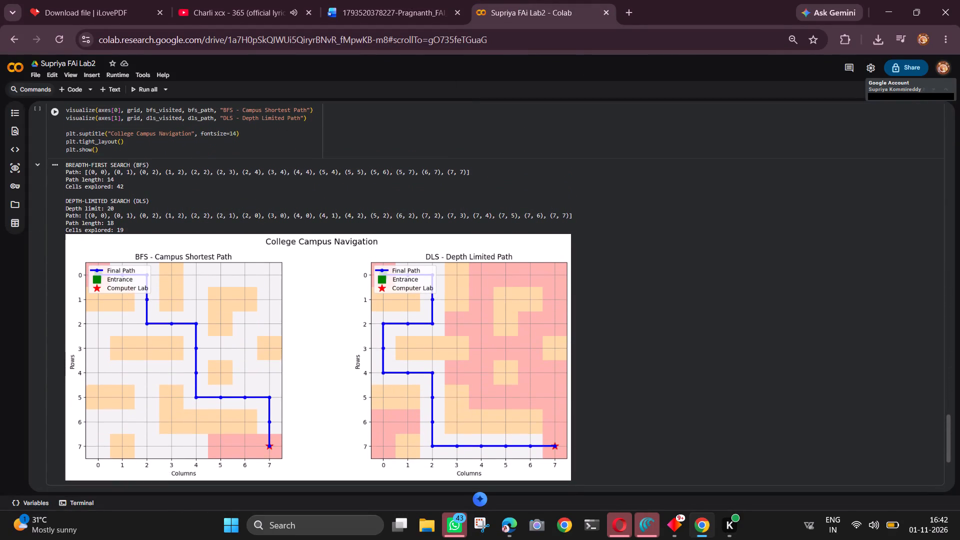
pyautogui.scroll(1, 348, 253)
pyautogui.click(941, 71)
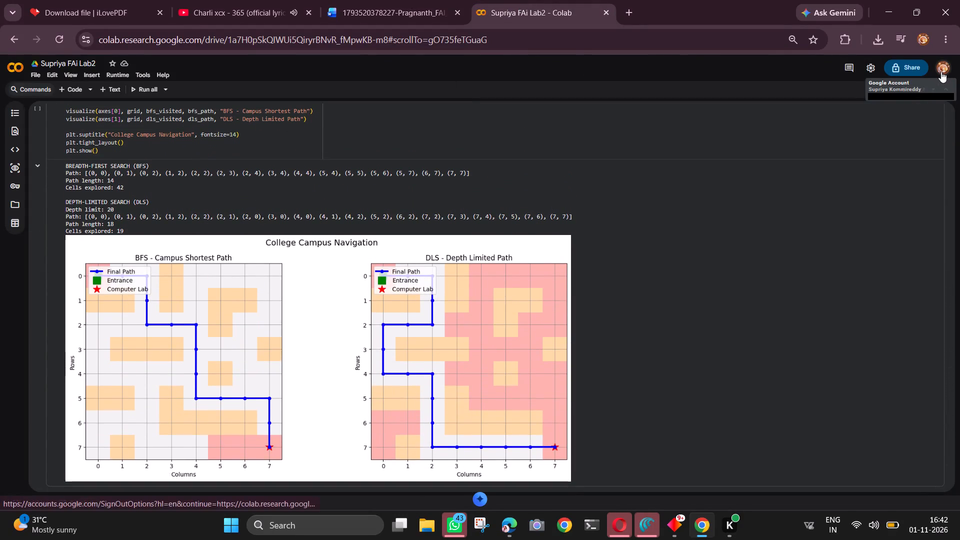
pyautogui.press('Print')
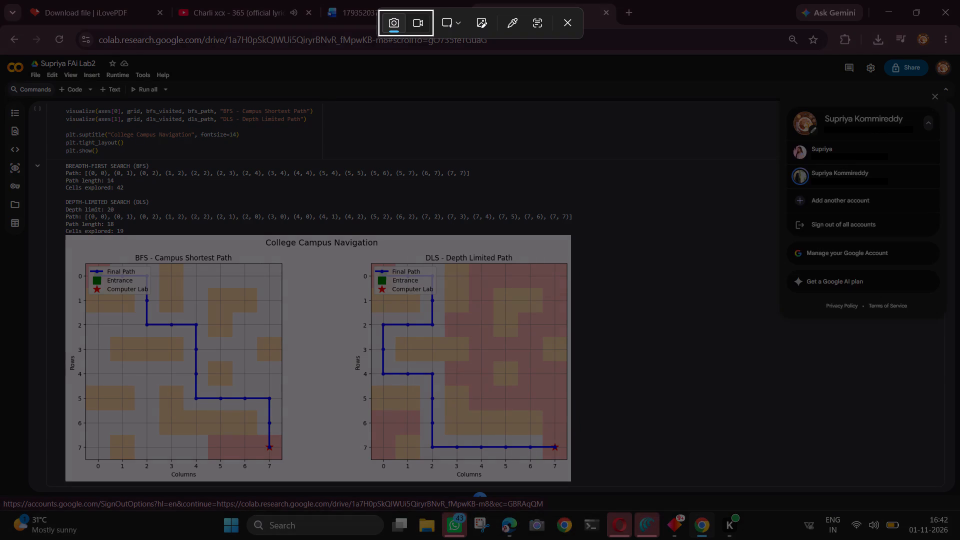
pyautogui.moveTo(0, 22); pyautogui.dragTo(264, 191)
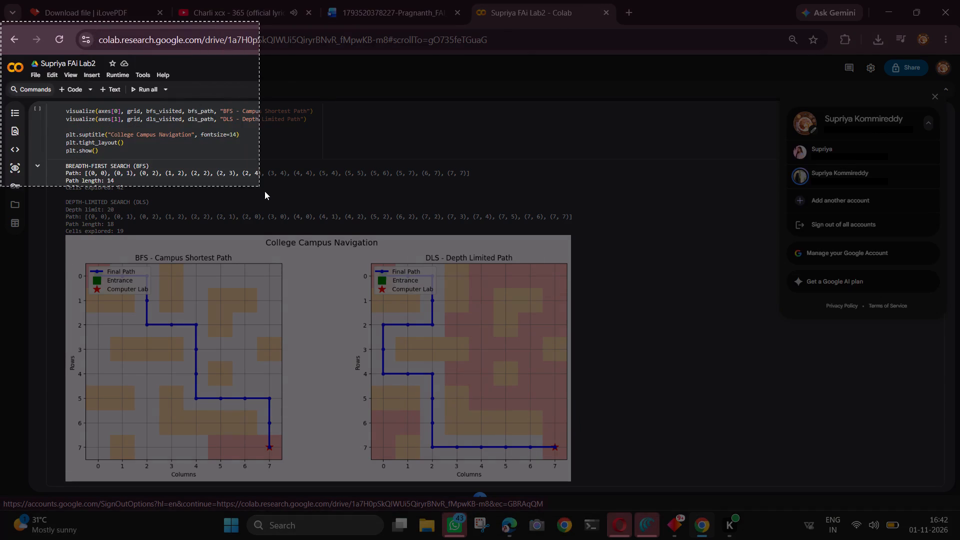
pyautogui.moveTo(264, 191); pyautogui.dragTo(959, 539)
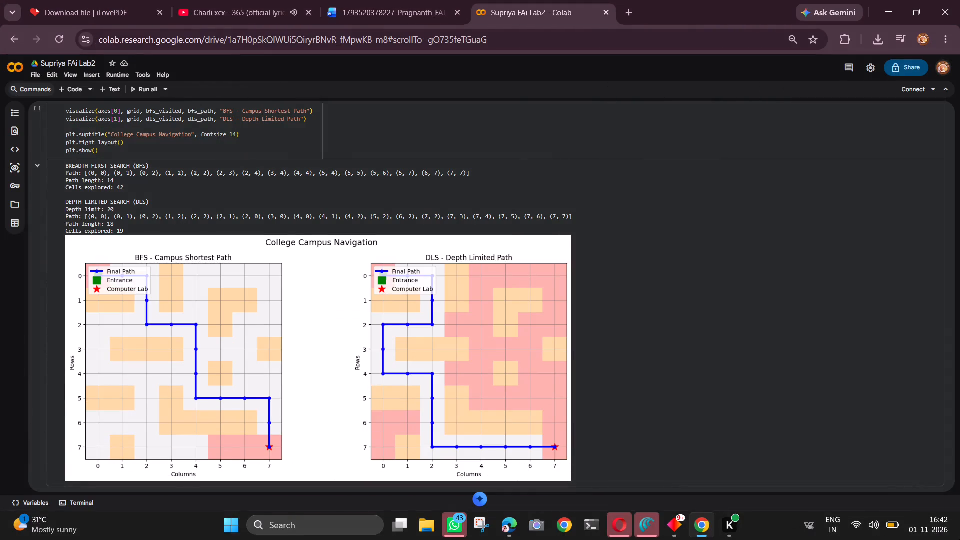
# Switch to the Word lab document and paste the output screenshot below the code screenshot, above the EXPLANATION heading.
pyautogui.click(413, 0)
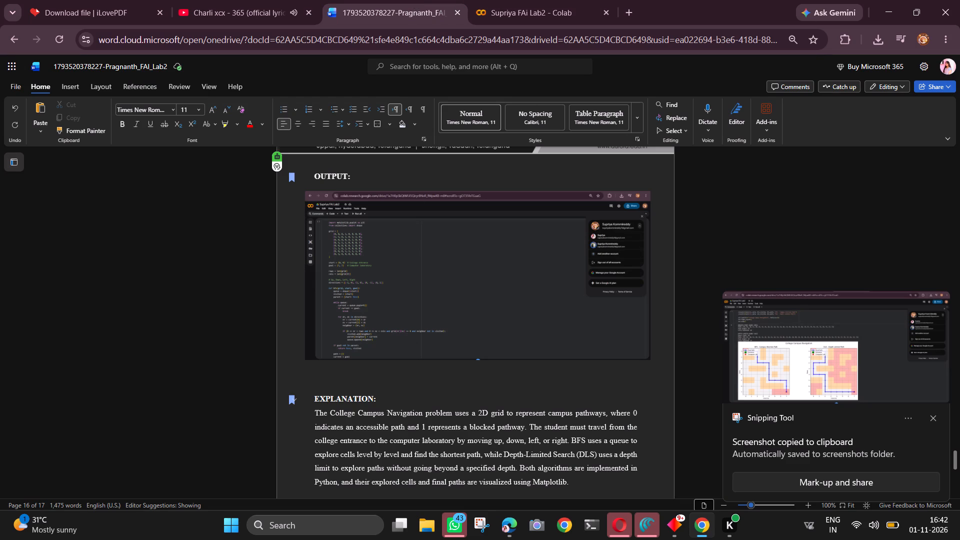
pyautogui.hotkey('ctrl', 'v')
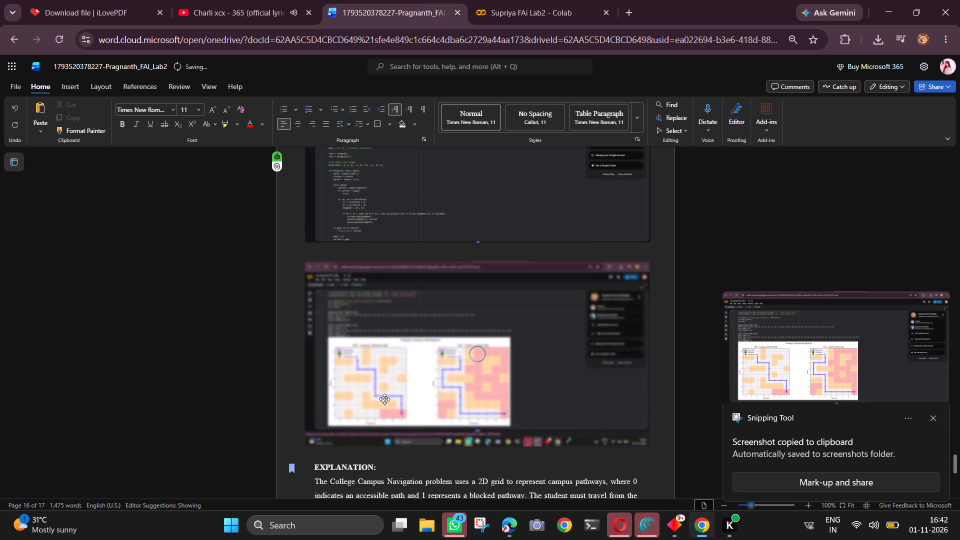
pyautogui.scroll(-1, 627, 268)
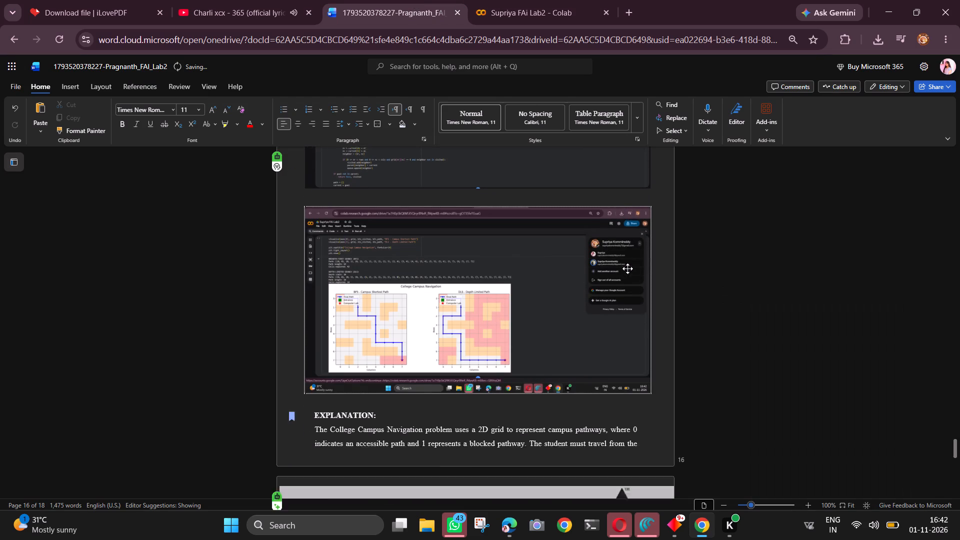
pyautogui.scroll(-3, 627, 268)
# Delete the extra blank lines between the ax.imshow line and the "# Draw final path" code.
pyautogui.scroll(5, 627, 268)
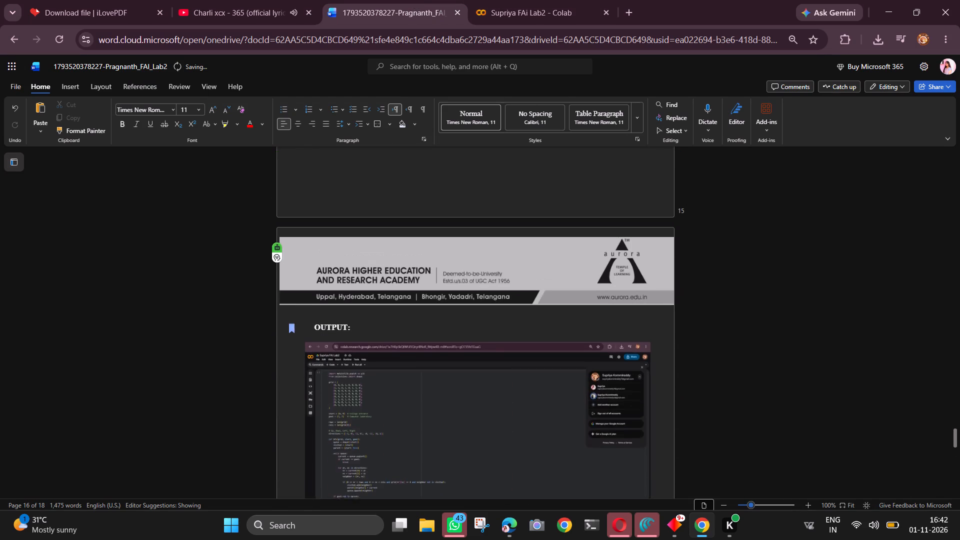
pyautogui.scroll(5, 627, 268)
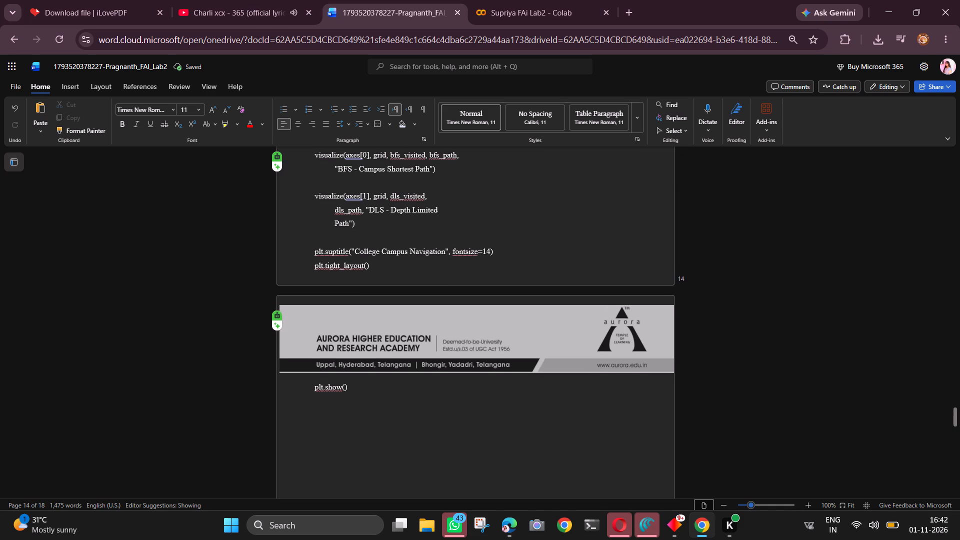
pyautogui.scroll(1, 627, 268)
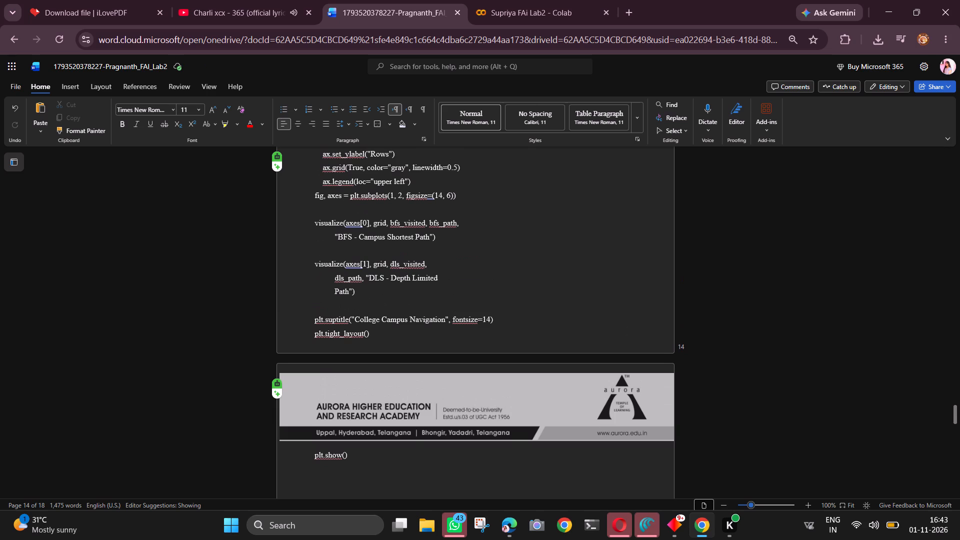
pyautogui.scroll(3, 627, 268)
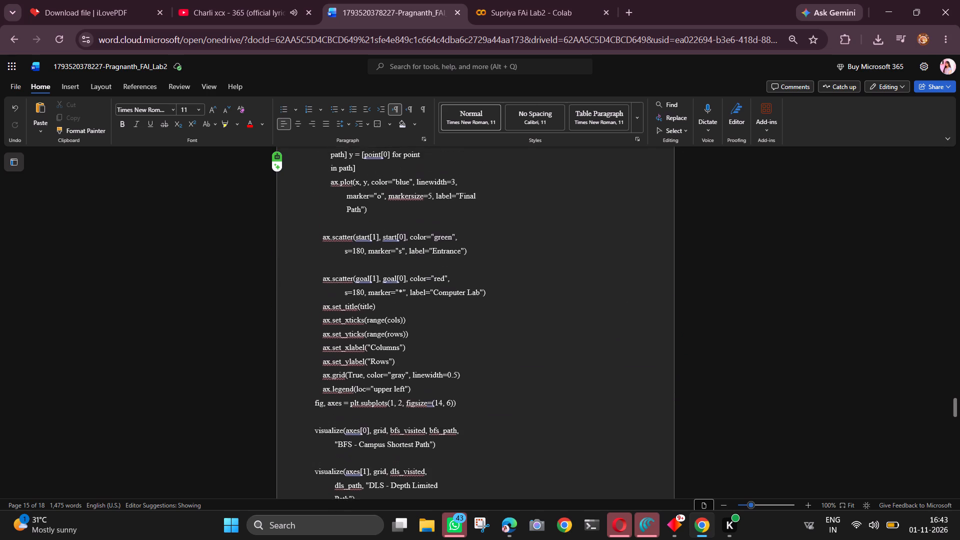
pyautogui.scroll(2, 627, 268)
pyautogui.scroll(-2, 384, 437)
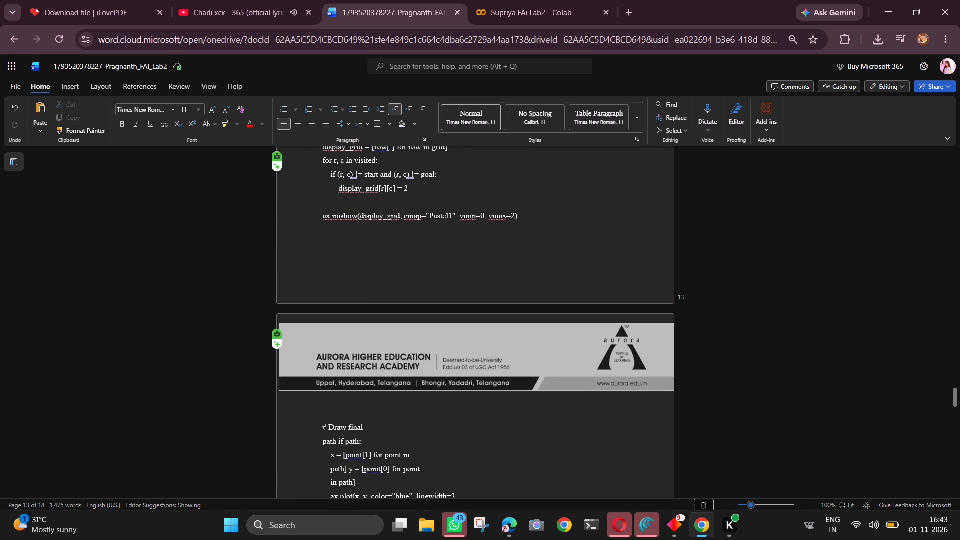
pyautogui.click(346, 416)
pyautogui.press('BackSpace')
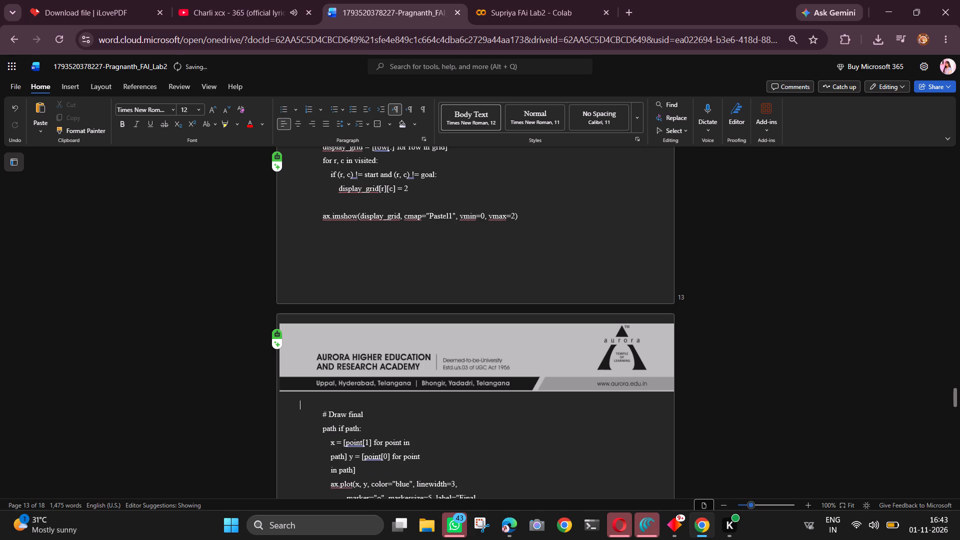
pyautogui.press('BackSpace')
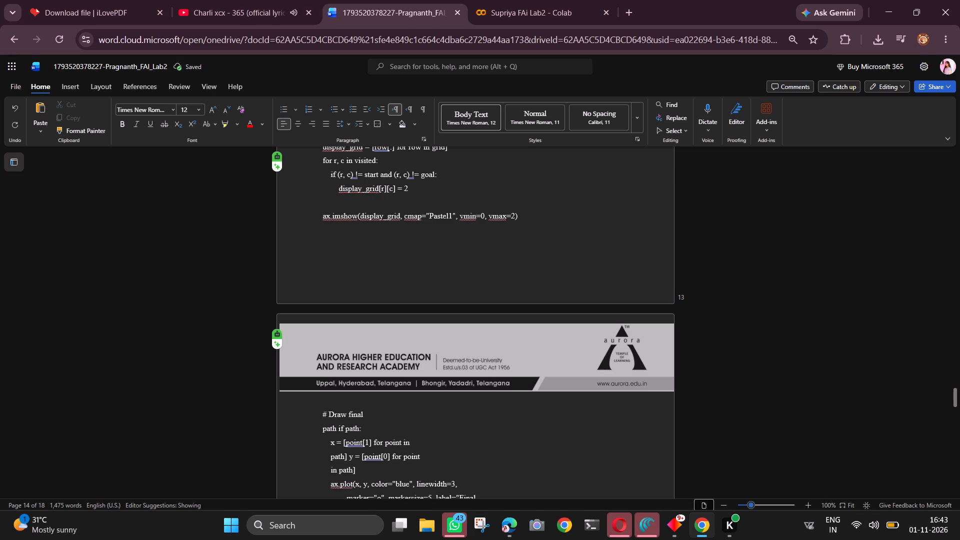
pyautogui.click(380, 289)
pyautogui.press('BackSpace')
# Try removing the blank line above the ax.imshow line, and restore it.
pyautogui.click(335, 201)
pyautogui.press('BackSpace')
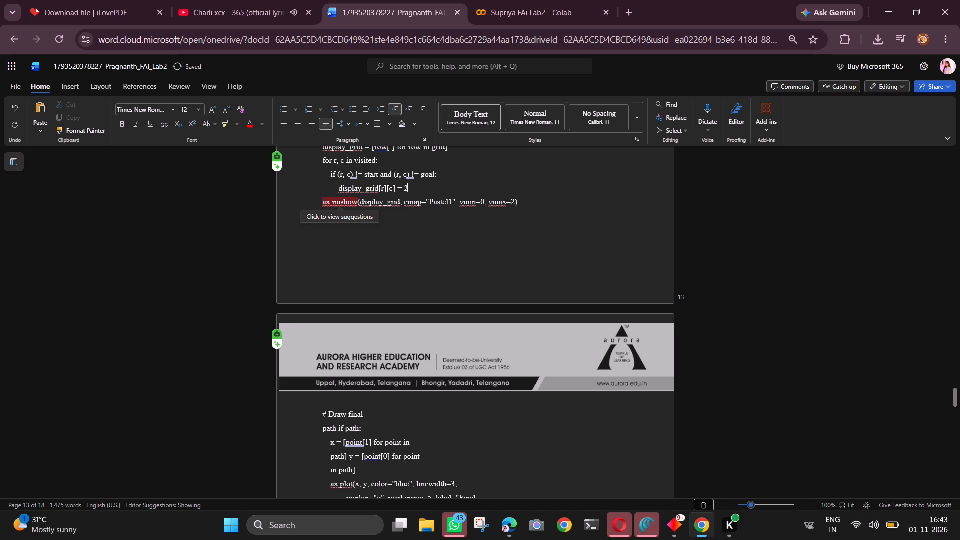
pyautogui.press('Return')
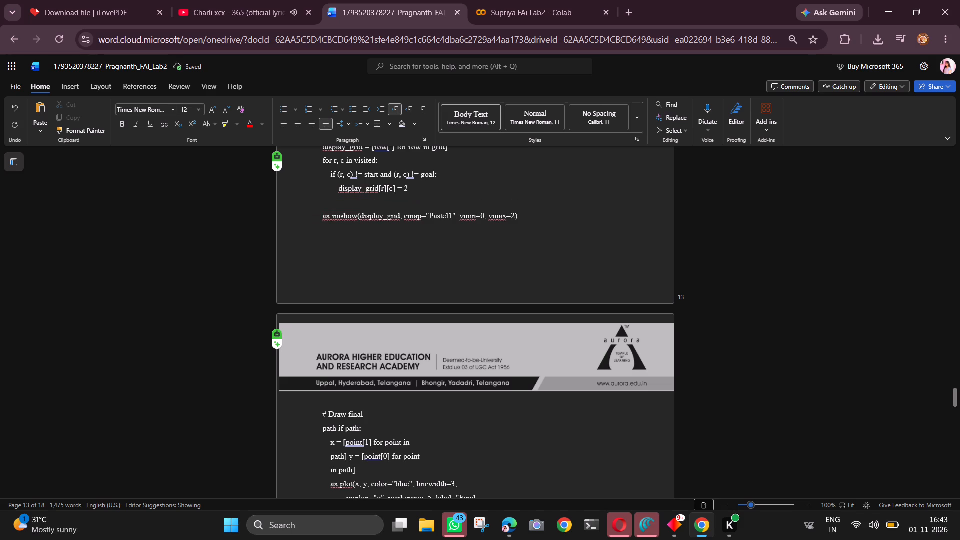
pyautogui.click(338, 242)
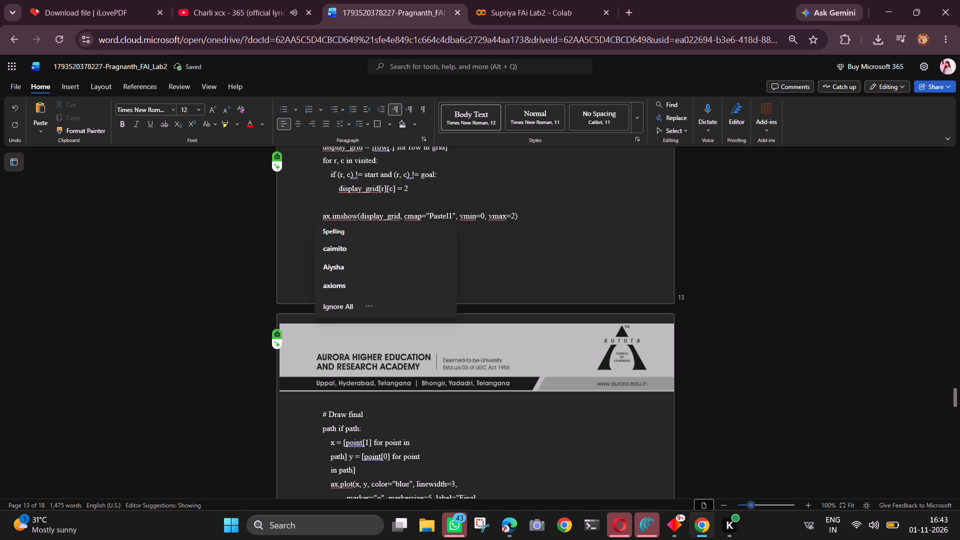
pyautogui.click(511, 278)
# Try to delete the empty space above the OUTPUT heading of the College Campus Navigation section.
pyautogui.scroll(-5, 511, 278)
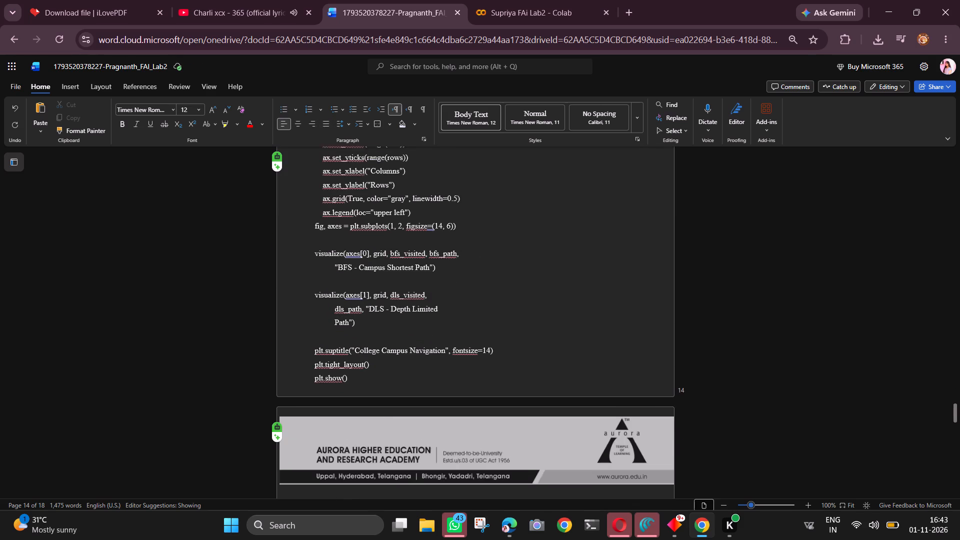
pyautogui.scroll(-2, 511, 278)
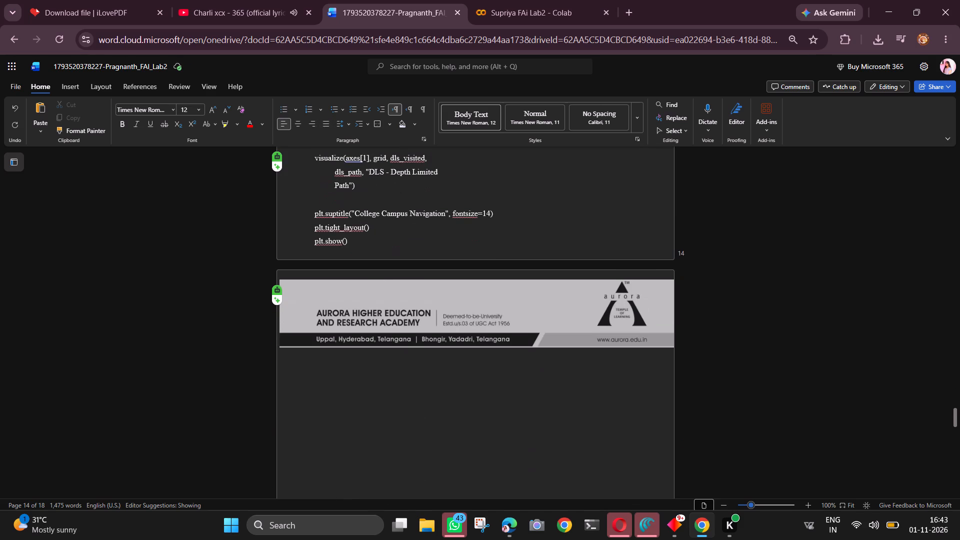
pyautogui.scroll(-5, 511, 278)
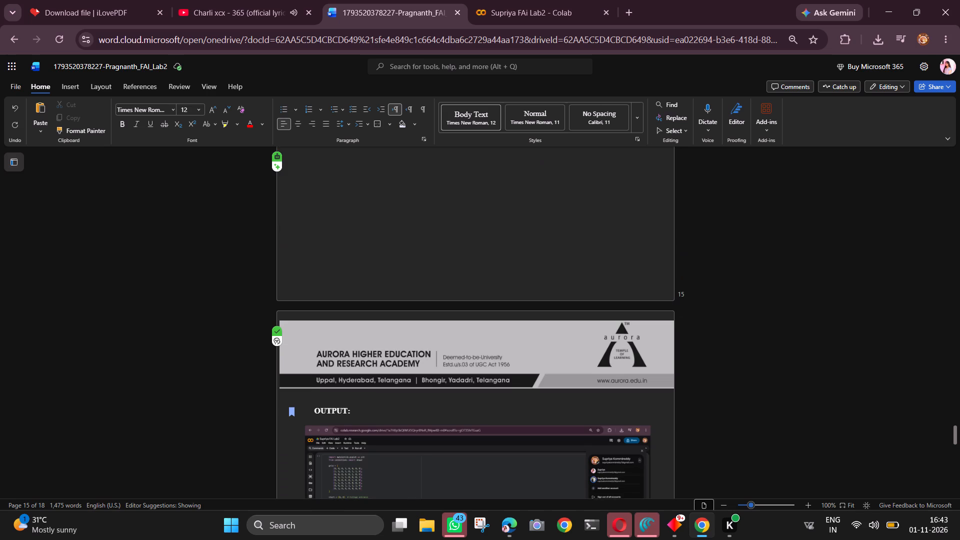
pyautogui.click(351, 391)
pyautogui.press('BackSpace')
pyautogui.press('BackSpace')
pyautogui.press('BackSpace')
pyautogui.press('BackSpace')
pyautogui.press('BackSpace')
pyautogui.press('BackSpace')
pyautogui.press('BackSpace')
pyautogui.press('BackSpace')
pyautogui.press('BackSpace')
# Copy the OUTPUT heading above the new screenshots and paste it at the top of the blank page after plt.show().
pyautogui.scroll(-7, 351, 391)
pyautogui.scroll(1, 334, 377)
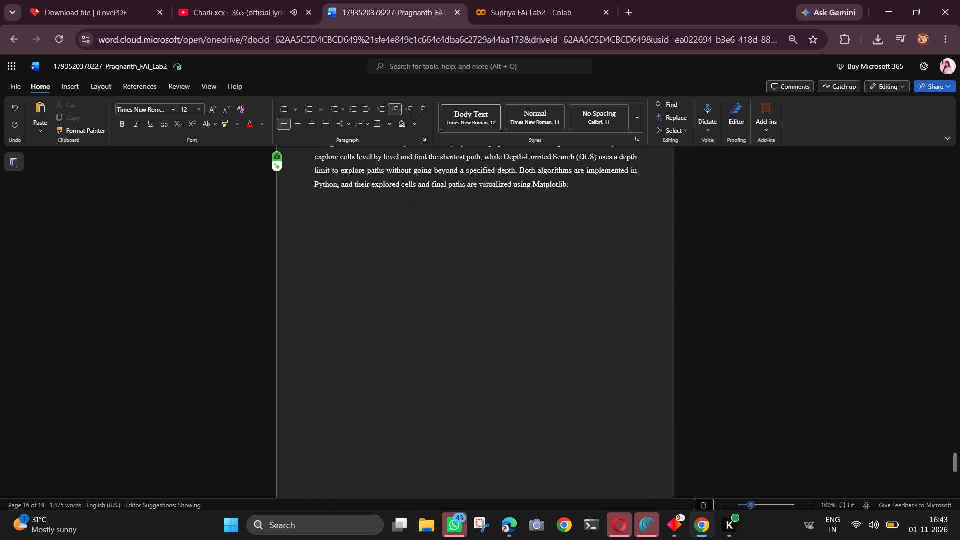
pyautogui.scroll(5, 334, 377)
pyautogui.scroll(1, 394, 502)
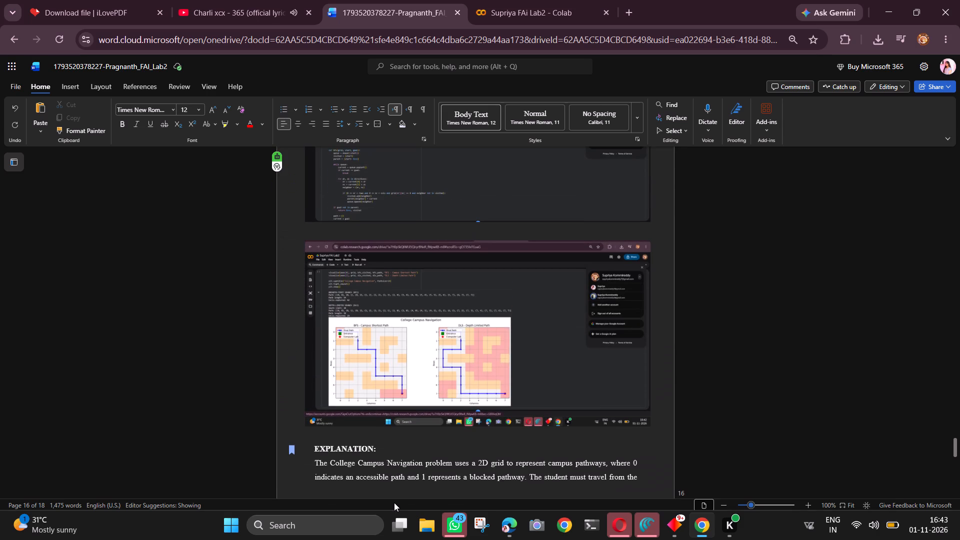
pyautogui.scroll(1, 394, 502)
pyautogui.scroll(3, 432, 344)
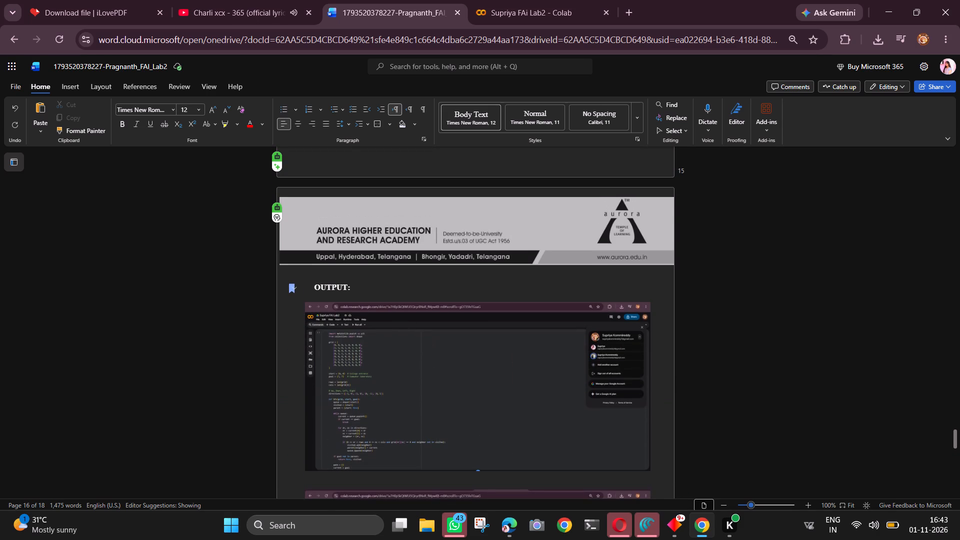
pyautogui.moveTo(356, 289); pyautogui.dragTo(313, 281)
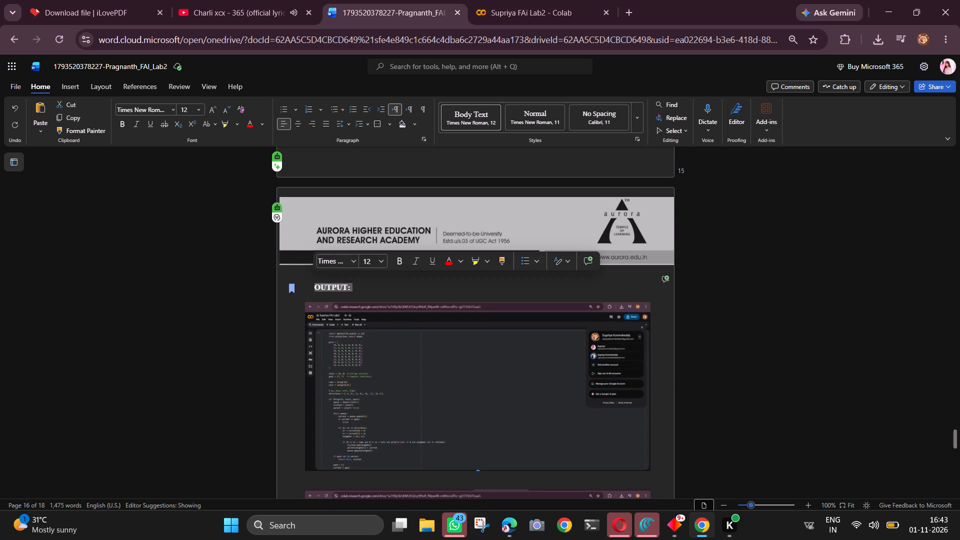
pyautogui.hotkey('ctrl', 'c')
pyautogui.scroll(3, 342, 220)
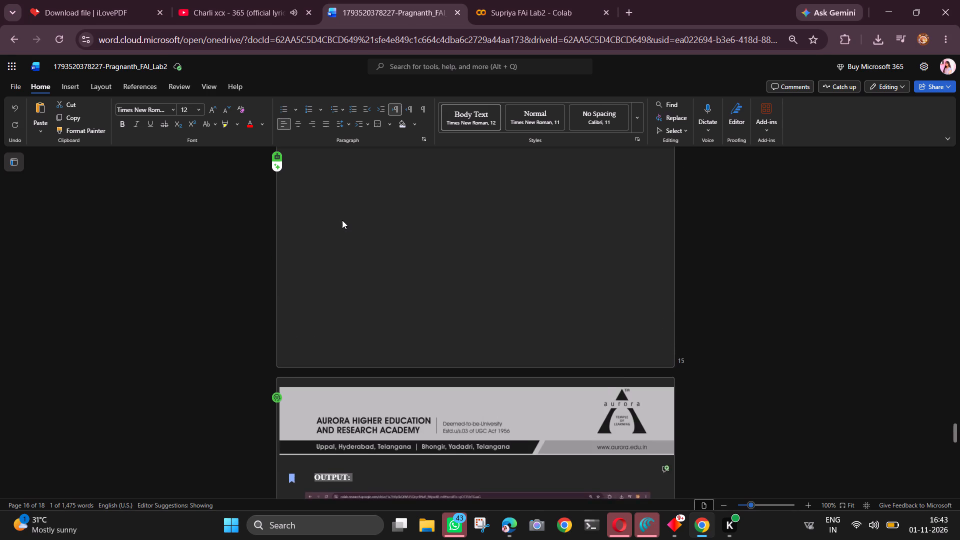
pyautogui.scroll(5, 342, 220)
pyautogui.click(339, 317)
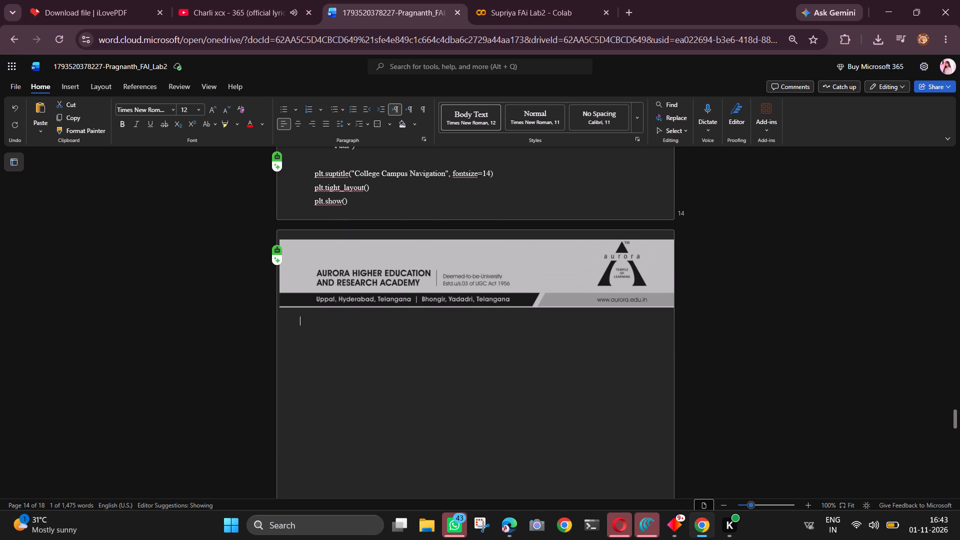
pyautogui.hotkey('ctrl', 'v')
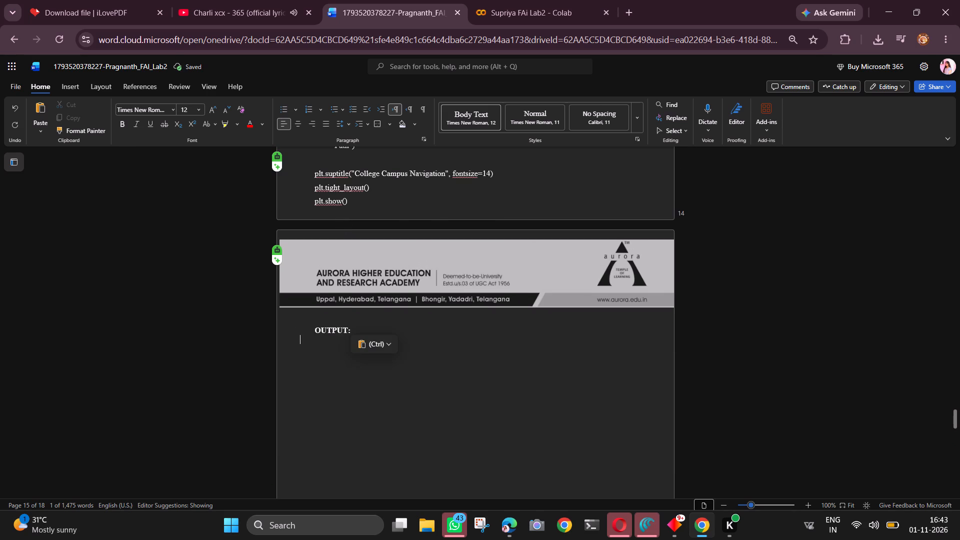
pyautogui.click(402, 383)
pyautogui.scroll(-5, 402, 383)
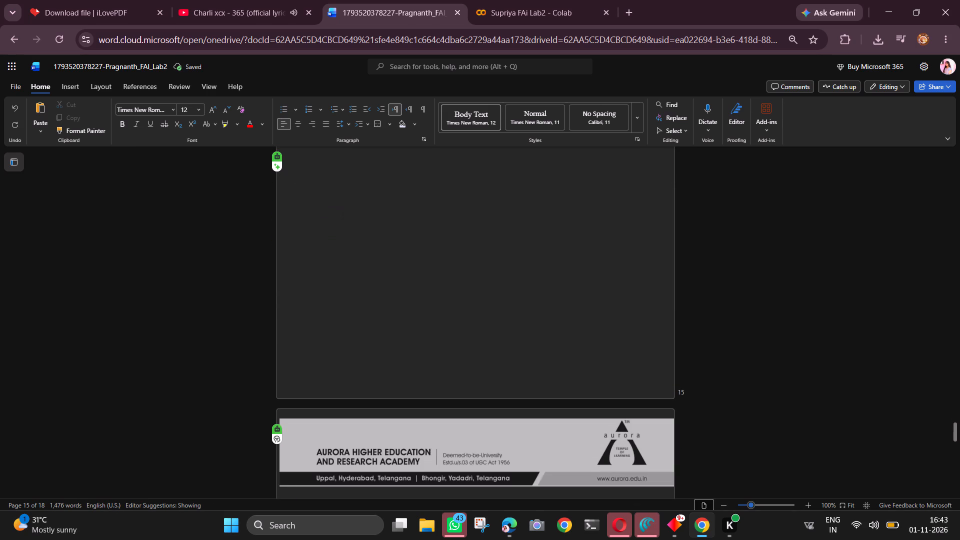
# Copy the first Colab code screenshot and paste it below the new OUTPUT heading on the otherwise blank page 15.
pyautogui.scroll(-3, 402, 383)
pyautogui.click(402, 383)
pyautogui.rightClick(402, 383)
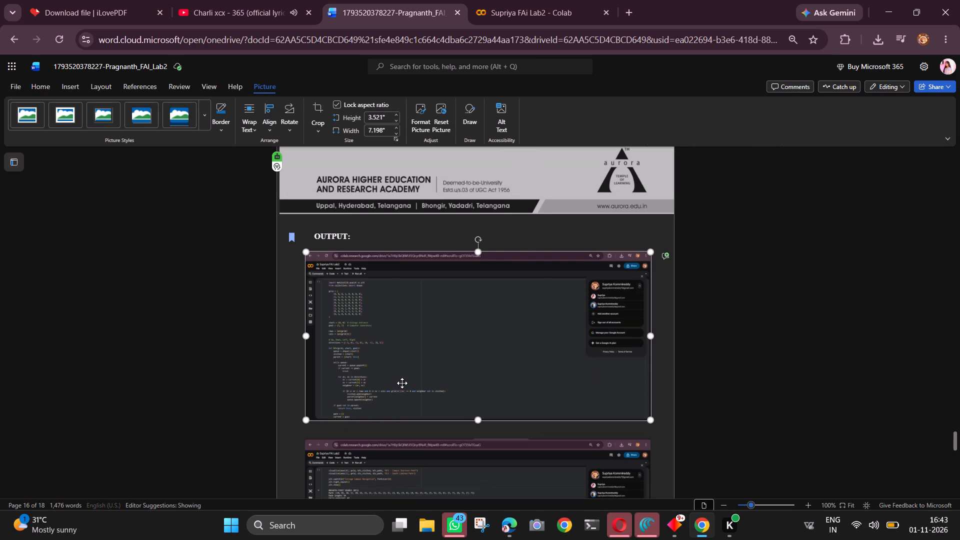
pyautogui.click(437, 218)
pyautogui.scroll(6, 429, 218)
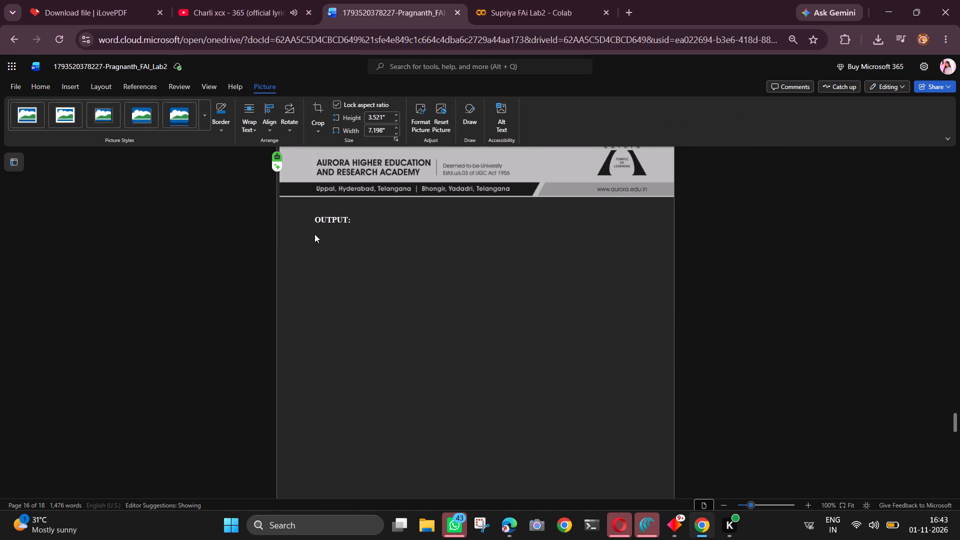
pyautogui.click(325, 231)
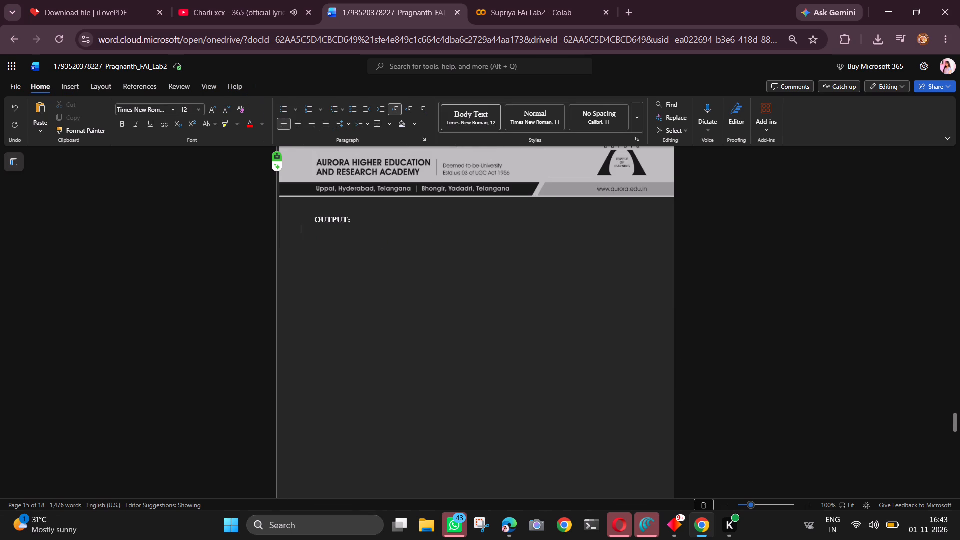
pyautogui.hotkey('ctrl', 'v')
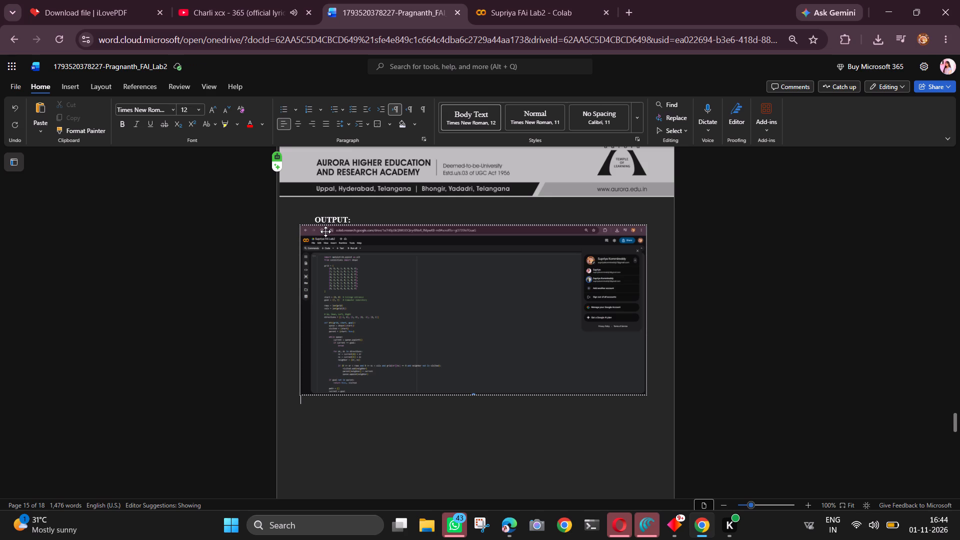
# Copy the Colab screenshot with the BFS and DLS path plots and paste it below the code screenshot on page 15, with blank lines between them.
pyautogui.scroll(-3, 404, 351)
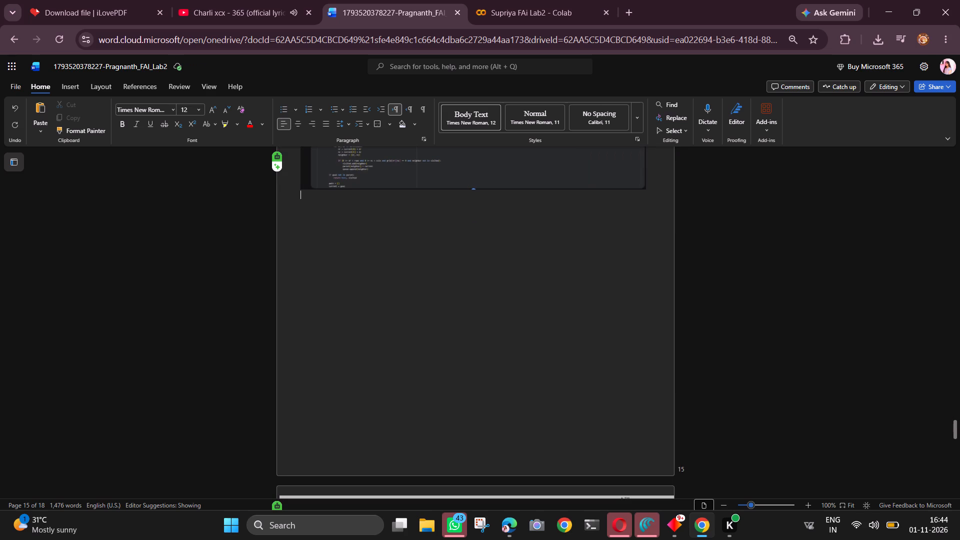
pyautogui.press('Return')
pyautogui.scroll(-2, 404, 351)
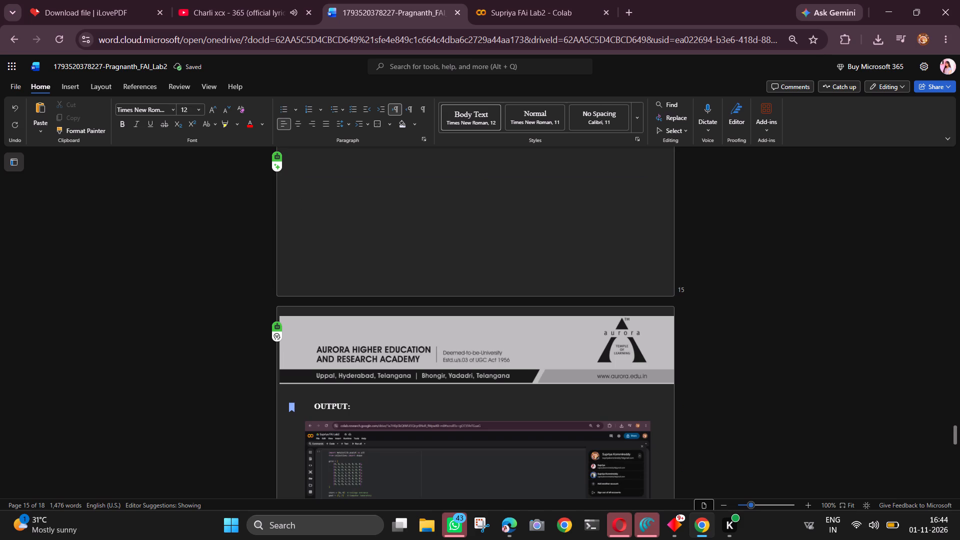
pyautogui.scroll(-4, 404, 351)
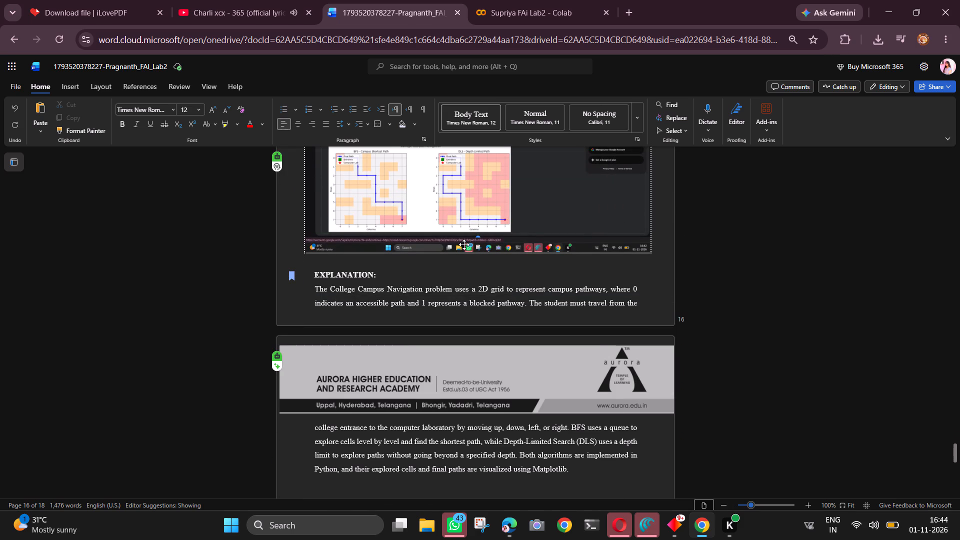
pyautogui.rightClick(464, 244)
pyautogui.click(490, 271)
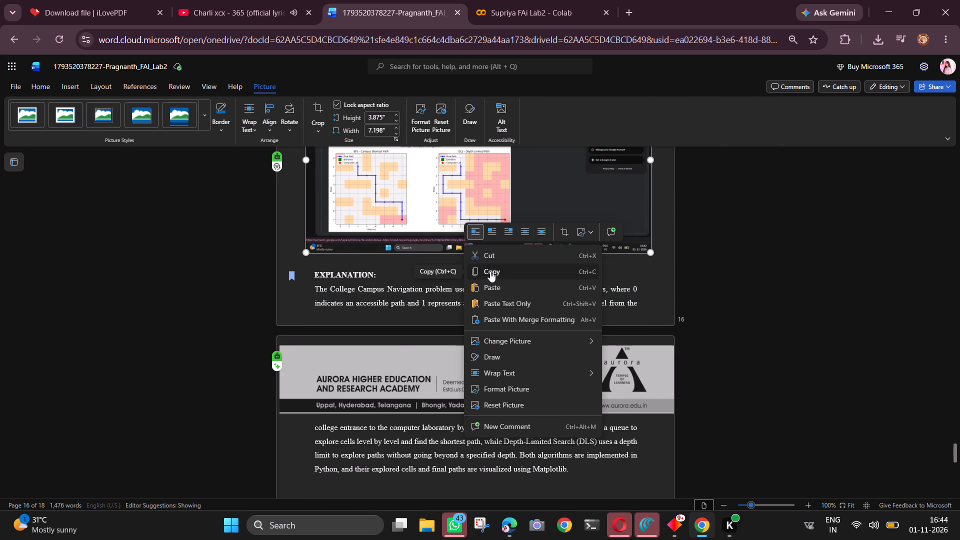
pyautogui.scroll(5, 443, 207)
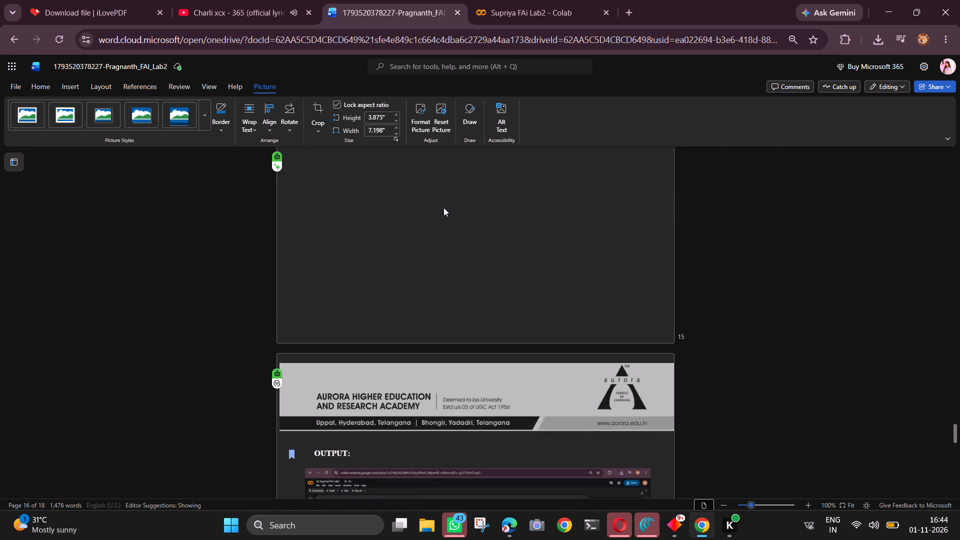
pyautogui.scroll(3, 443, 207)
pyautogui.click(419, 239)
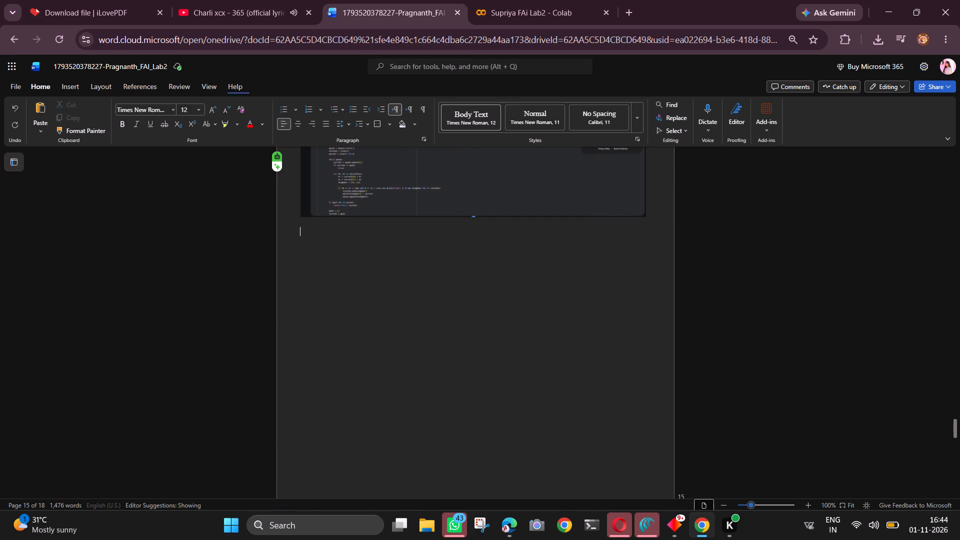
pyautogui.press('Return')
pyautogui.hotkey('ctrl', 'v')
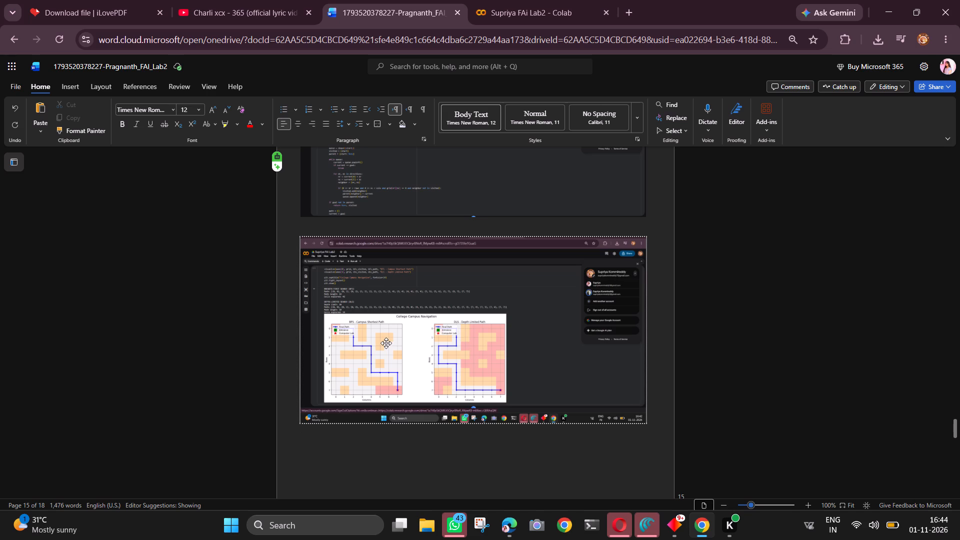
# Delete the two original Colab screenshots and the blank lines between the old OUTPUT heading and the EXPLANATION heading on page 16.
pyautogui.scroll(1, 386, 343)
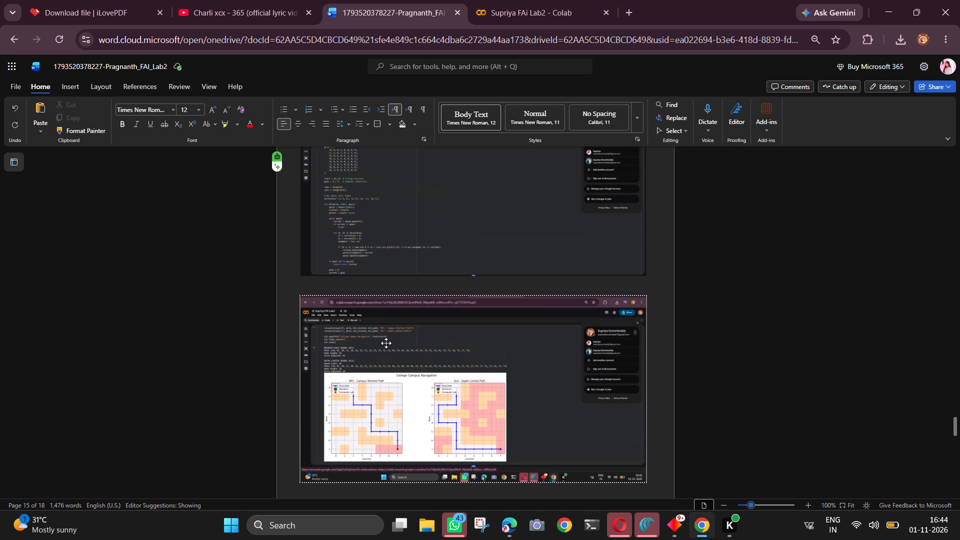
pyautogui.scroll(-1, 386, 343)
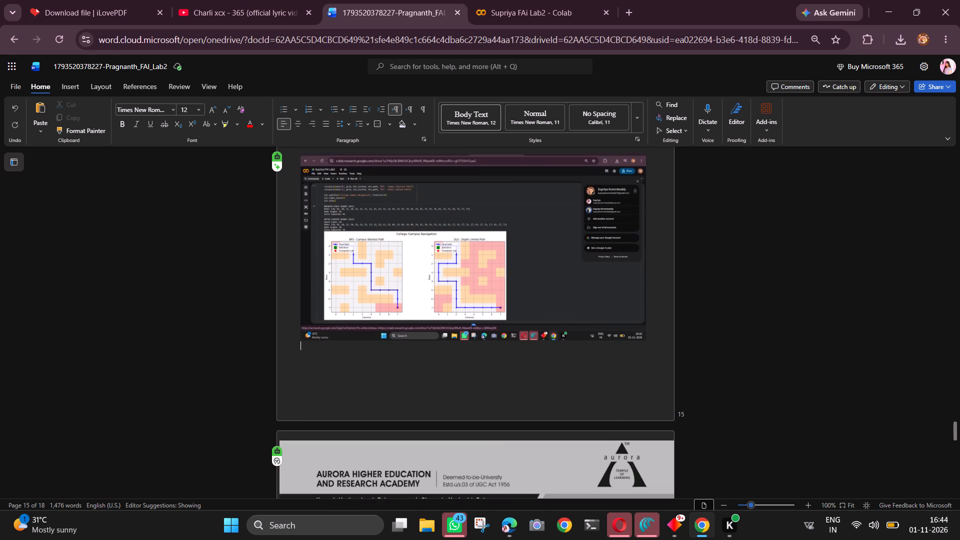
pyautogui.scroll(-6, 386, 343)
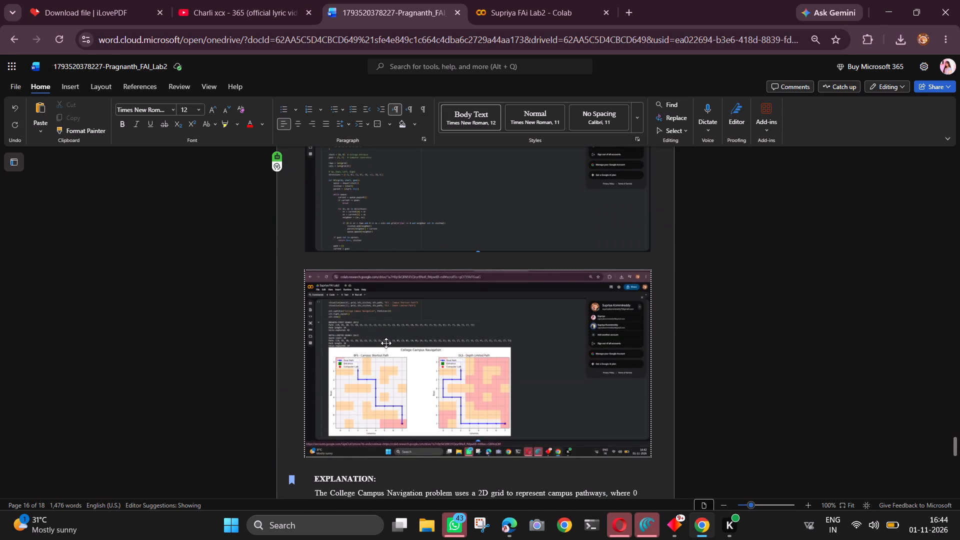
pyautogui.click(654, 458)
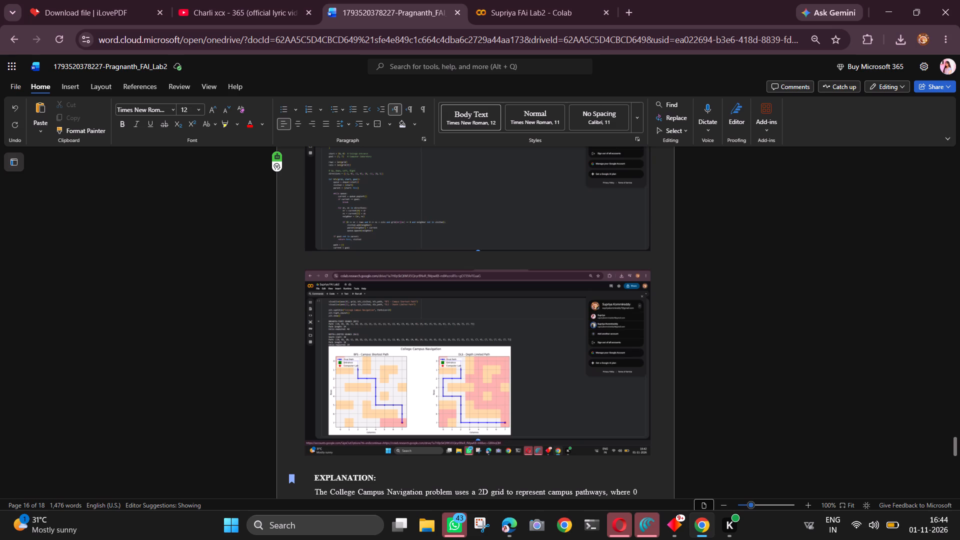
pyautogui.press('BackSpace')
pyautogui.press('BackSpace')
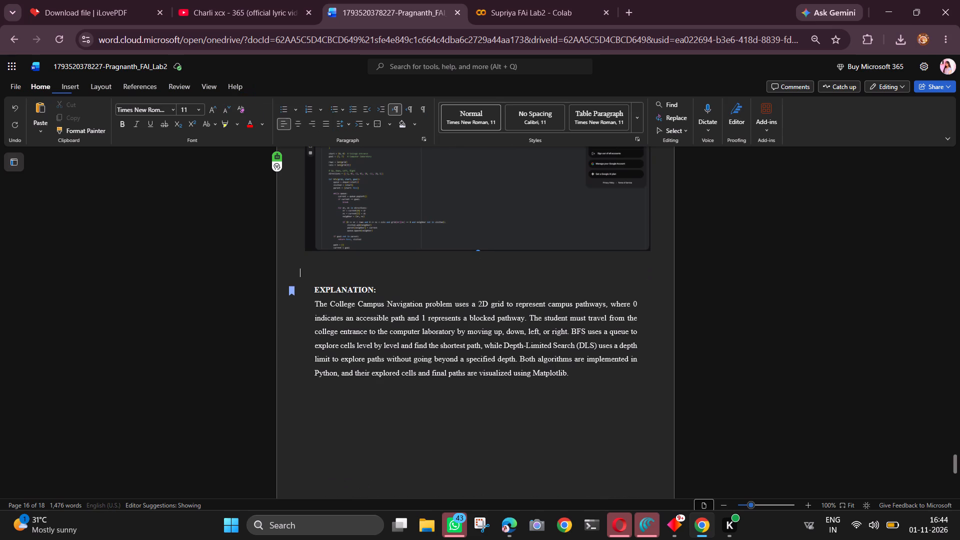
pyautogui.press('BackSpace')
pyautogui.press('BackSpace')
pyautogui.press('BackSpace')
pyautogui.press('BackSpace')
pyautogui.press('BackSpace')
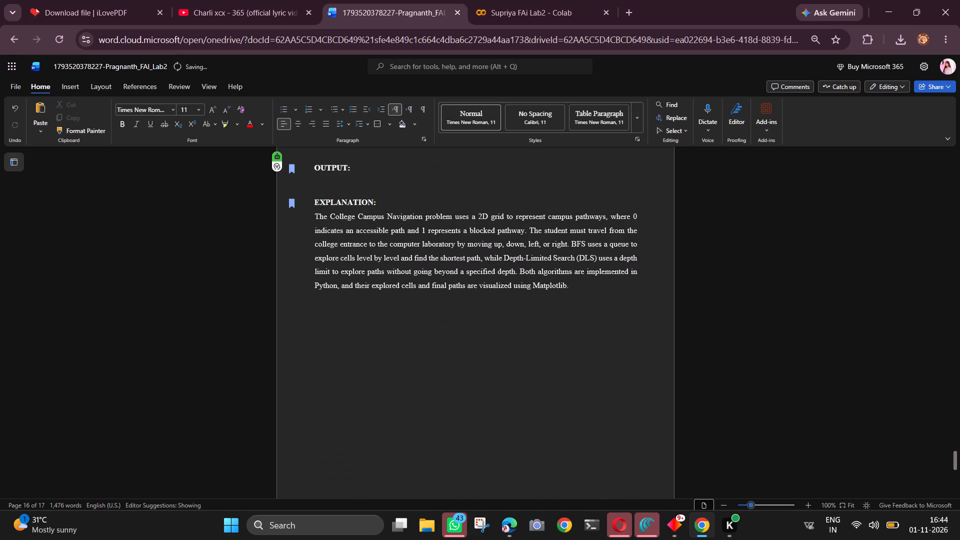
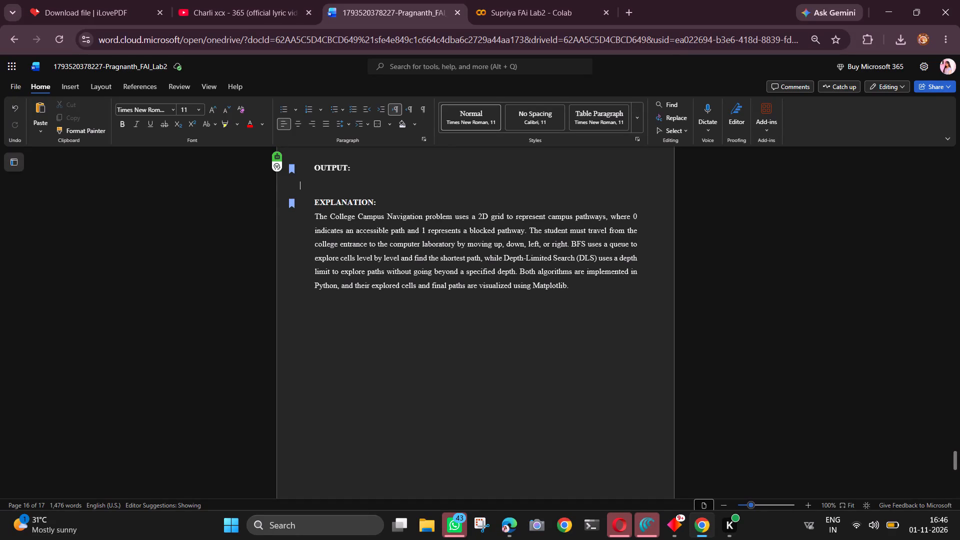
# Delete the old OUTPUT heading above the EXPLANATION heading on page 16.
pyautogui.moveTo(324, 181); pyautogui.dragTo(313, 158)
pyautogui.press('BackSpace')
pyautogui.press('BackSpace')
pyautogui.press('BackSpace')
pyautogui.scroll(1, 313, 158)
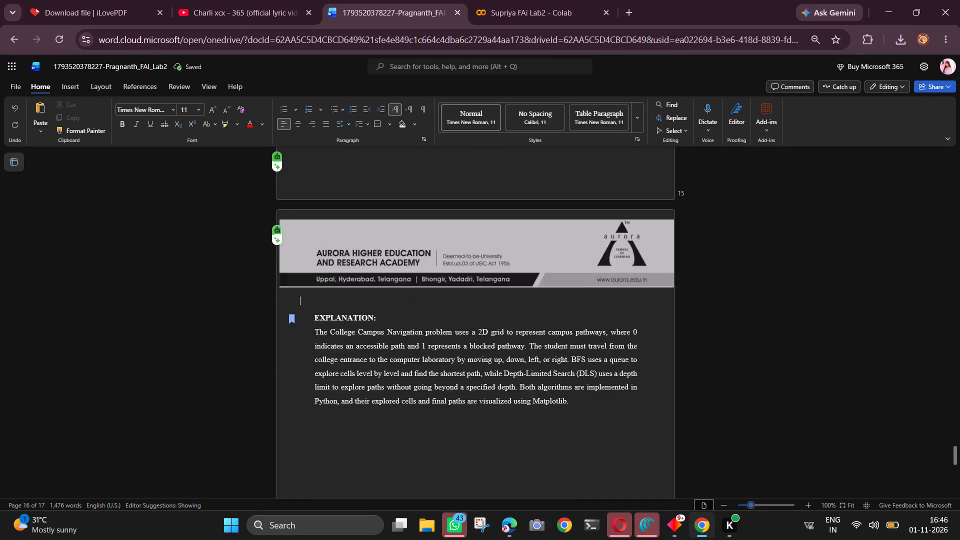
pyautogui.scroll(1, 313, 158)
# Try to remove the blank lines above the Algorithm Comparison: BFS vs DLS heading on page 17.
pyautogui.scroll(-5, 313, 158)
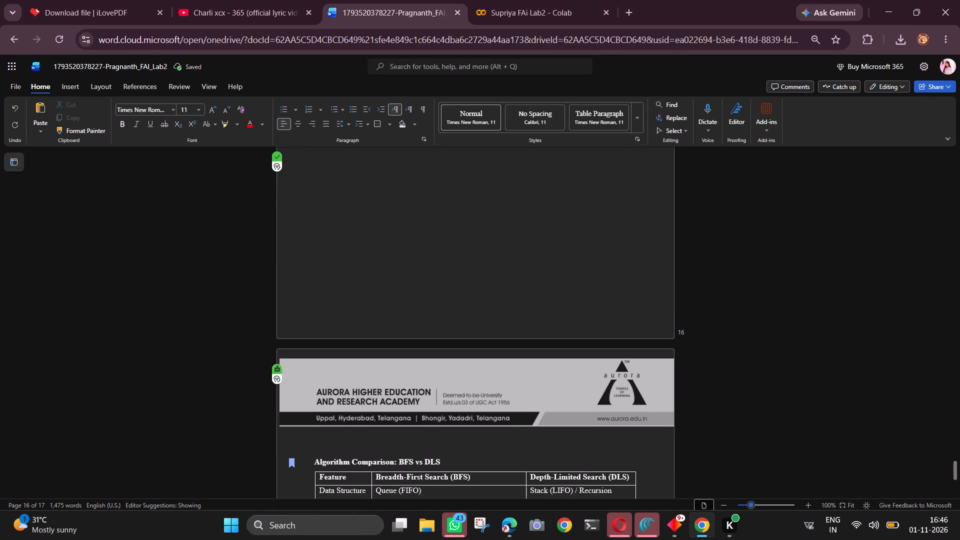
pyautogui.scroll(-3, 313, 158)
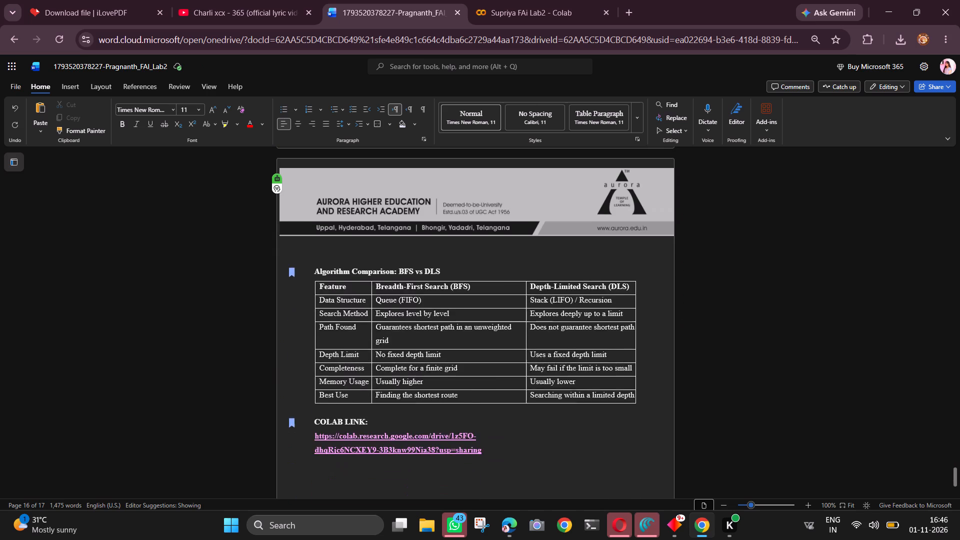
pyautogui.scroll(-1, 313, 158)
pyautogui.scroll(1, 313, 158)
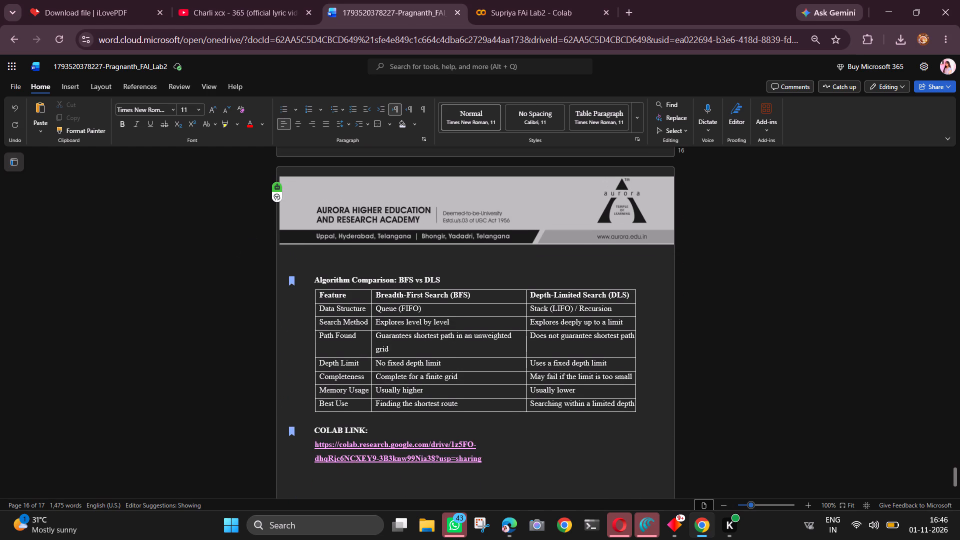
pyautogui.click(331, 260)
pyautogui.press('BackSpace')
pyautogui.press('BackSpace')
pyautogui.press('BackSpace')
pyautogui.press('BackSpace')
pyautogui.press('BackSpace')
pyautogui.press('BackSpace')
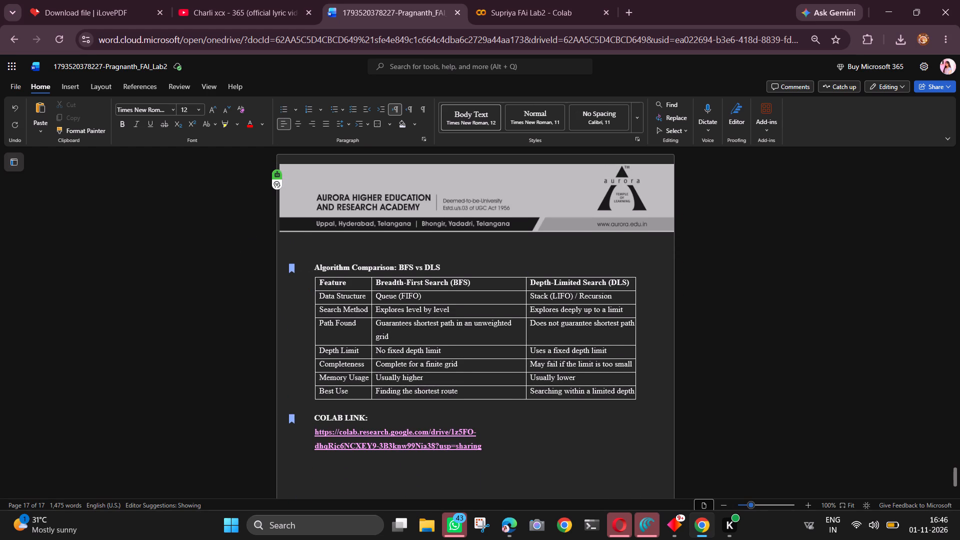
# Move the Algorithm Comparison: BFS vs DLS heading and its table from page 17 to below the explanation paragraph on page 16.
pyautogui.moveTo(640, 398); pyautogui.dragTo(356, 240)
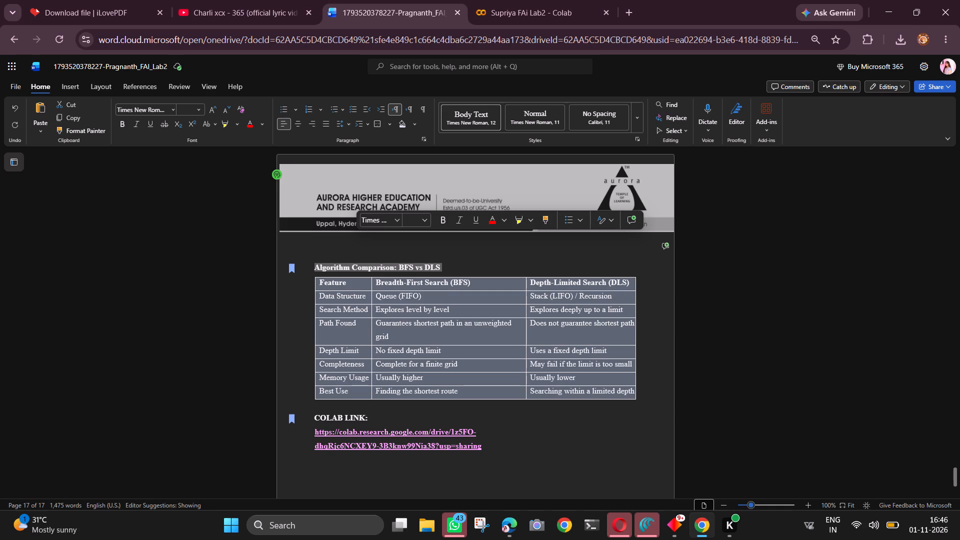
pyautogui.hotkey('ctrl', 'c')
pyautogui.press('BackSpace')
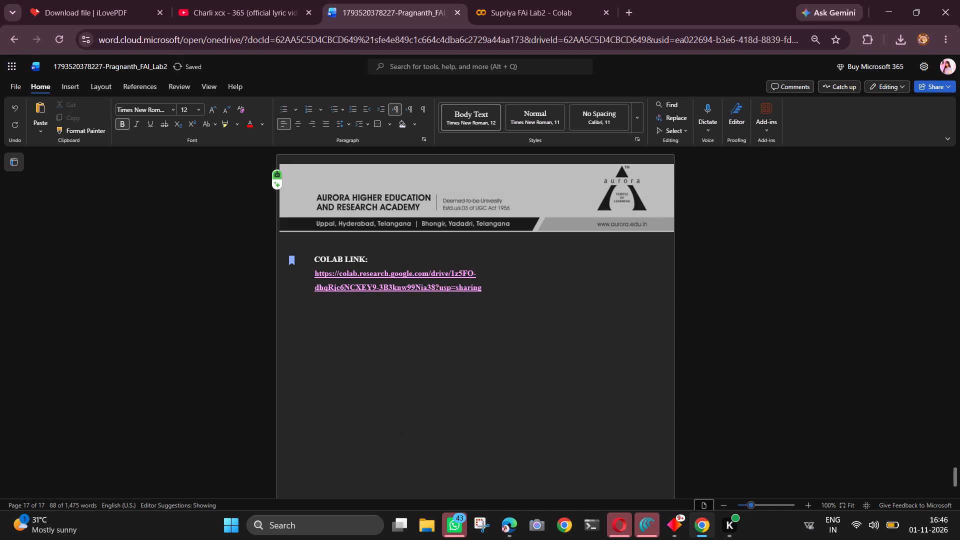
pyautogui.scroll(7, 356, 240)
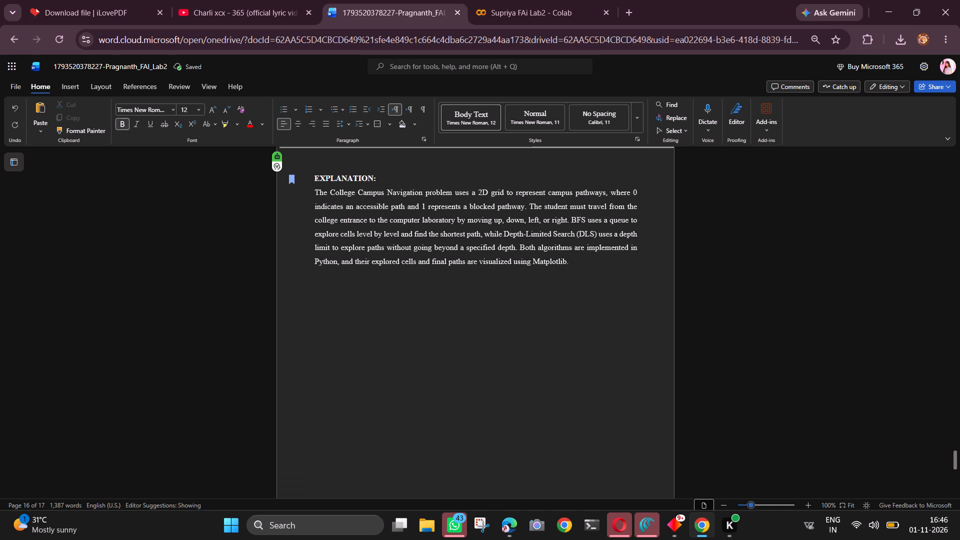
pyautogui.click(582, 260)
pyautogui.press('Return')
pyautogui.press('Return')
pyautogui.hotkey('ctrl', 'v')
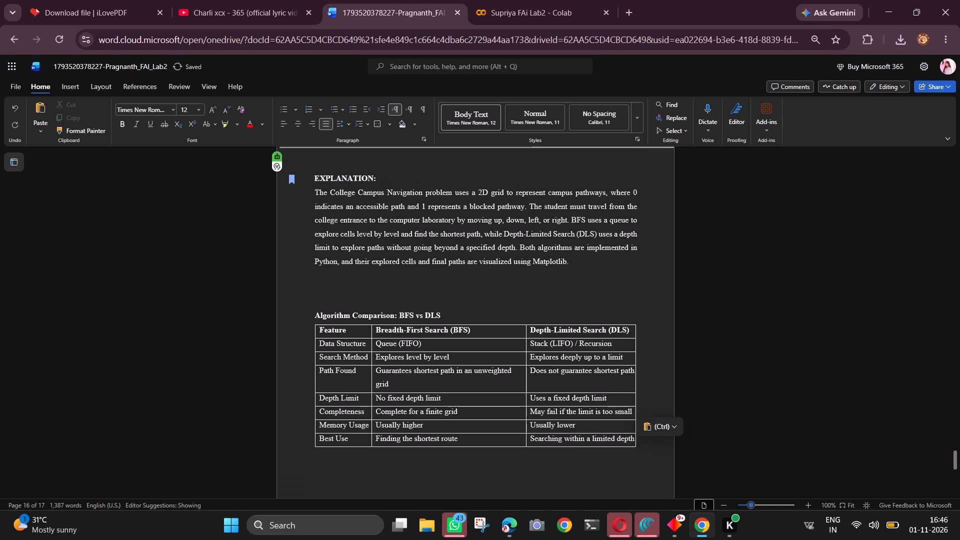
# Delete the extra blank lines between the explanation paragraph and the Algorithm Comparison heading on page 16.
pyautogui.scroll(-1, 582, 260)
pyautogui.click(396, 282)
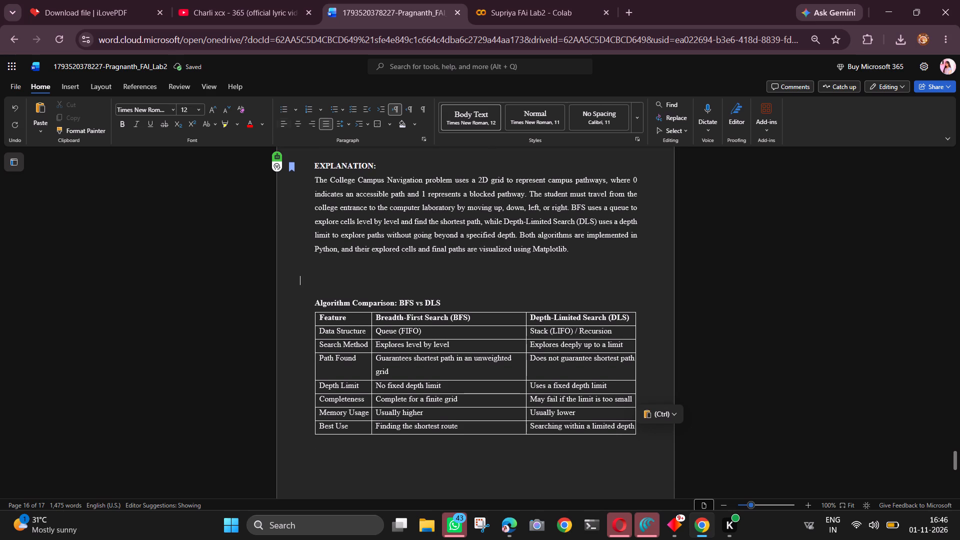
pyautogui.press('BackSpace')
pyautogui.press('BackSpace')
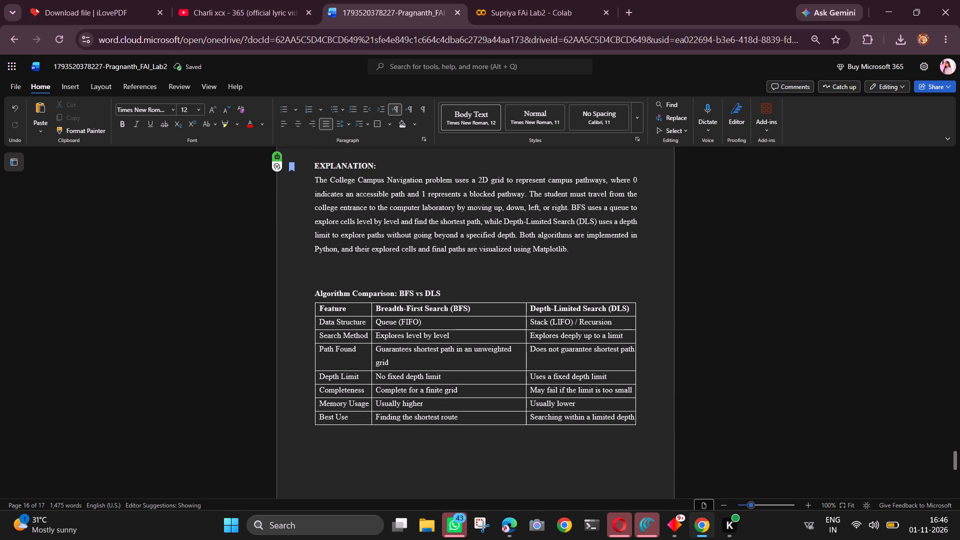
pyautogui.press('BackSpace')
# Copy the COLAB LINK: heading on page 17, deleting both it and the old Colab link from that page.
pyautogui.scroll(-3, 449, 335)
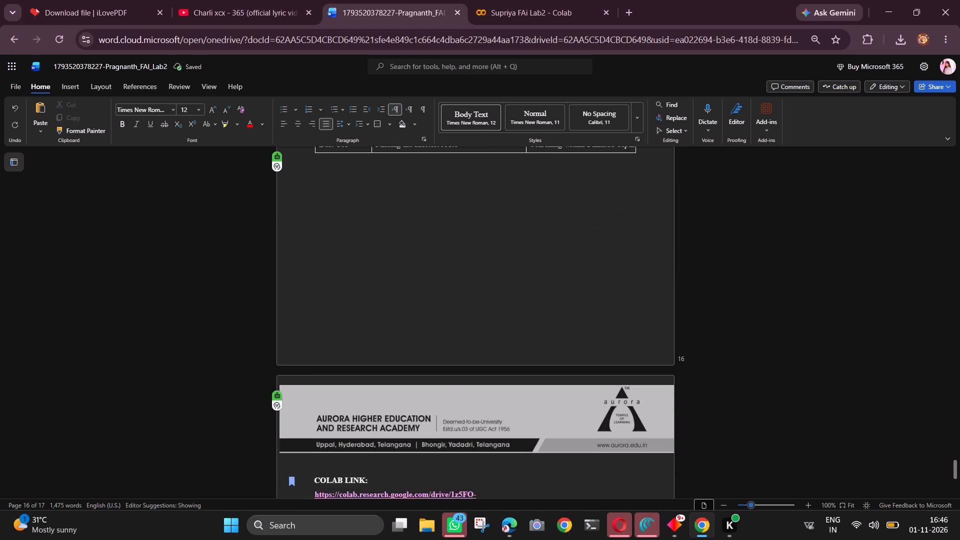
pyautogui.scroll(-2, 449, 335)
pyautogui.moveTo(491, 314); pyautogui.dragTo(323, 281)
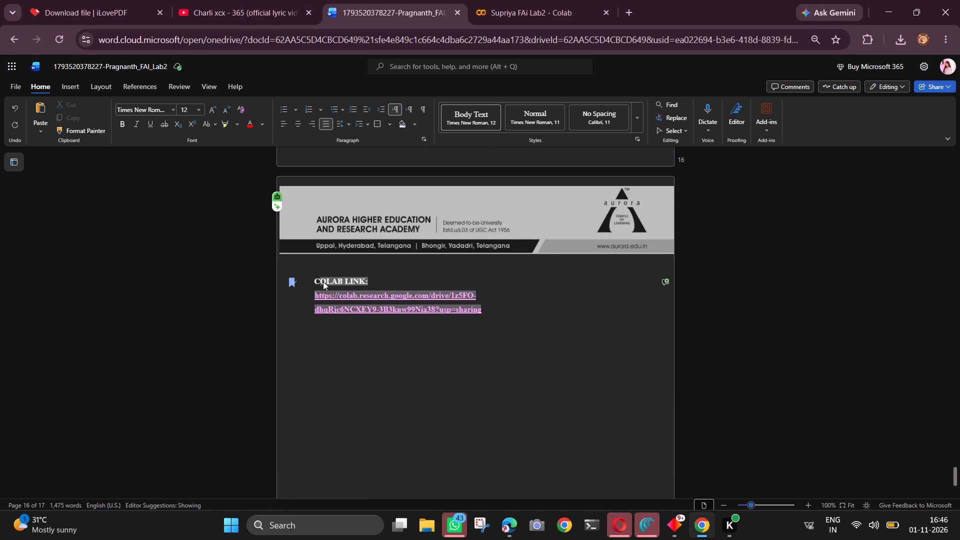
pyautogui.moveTo(323, 281); pyautogui.dragTo(310, 275)
pyautogui.click(310, 275)
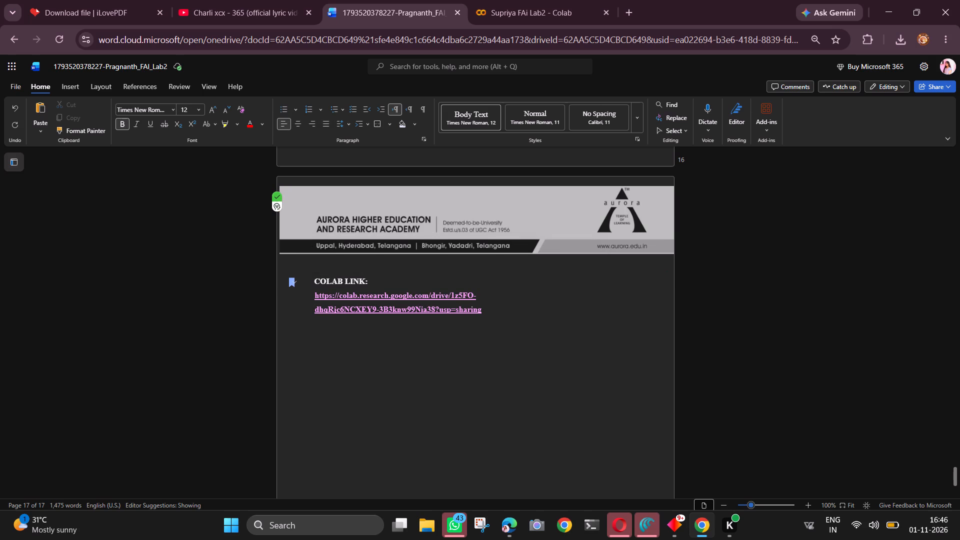
pyautogui.moveTo(381, 280); pyautogui.dragTo(304, 273)
pyautogui.hotkey('ctrl', 'c')
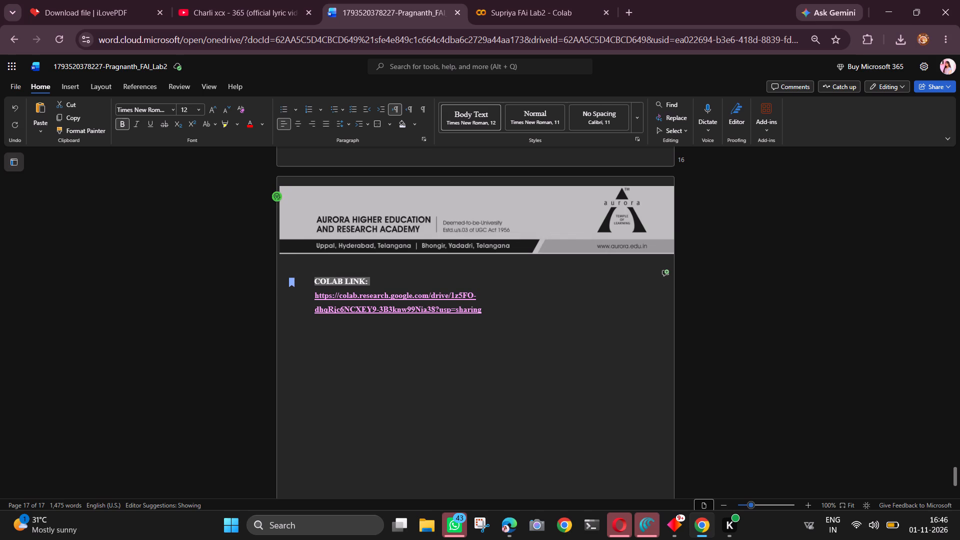
pyautogui.press('BackSpace')
pyautogui.moveTo(514, 284); pyautogui.dragTo(279, 259)
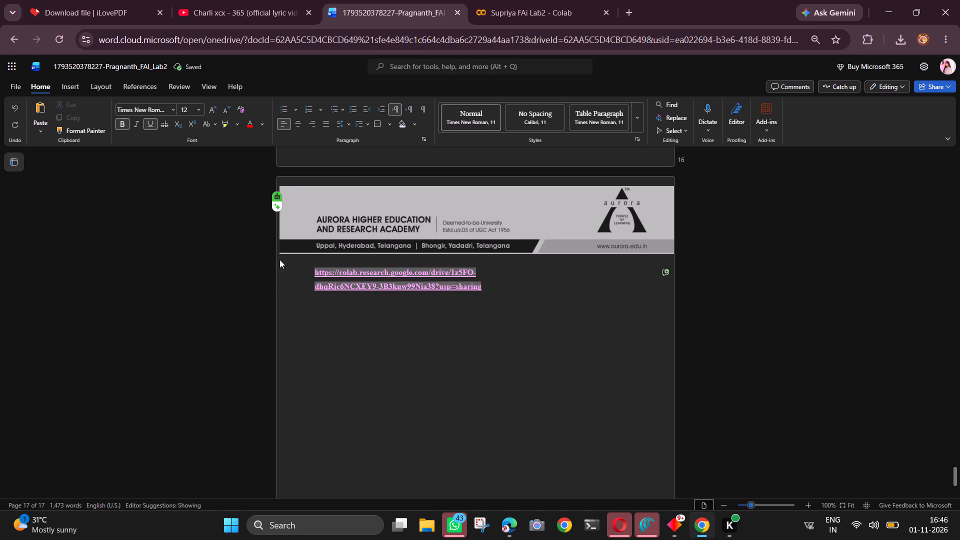
pyautogui.moveTo(279, 259); pyautogui.dragTo(262, 254)
pyautogui.press('BackSpace')
# Paste the COLAB LINK: heading below the comparison table on page 16.
pyautogui.scroll(5, 262, 254)
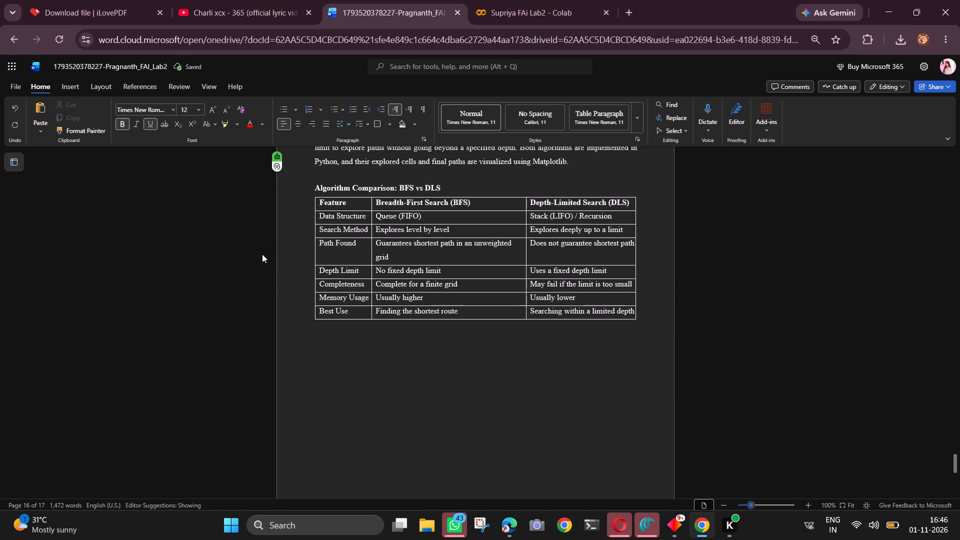
pyautogui.click(335, 353)
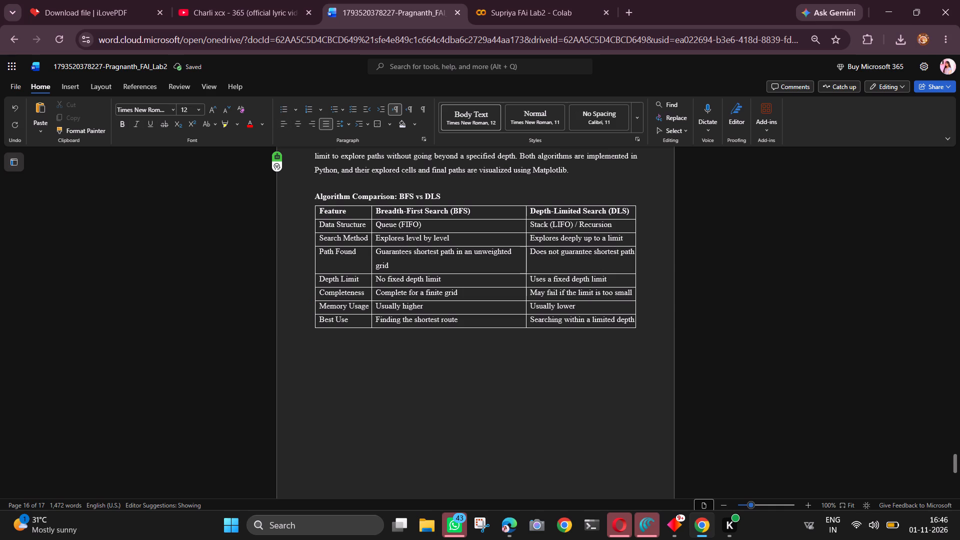
pyautogui.hotkey('ctrl', 'v')
# Switch to the Colab FAi Lab2 notebook and set its general access to Anyone with the link.
pyautogui.click(498, 0)
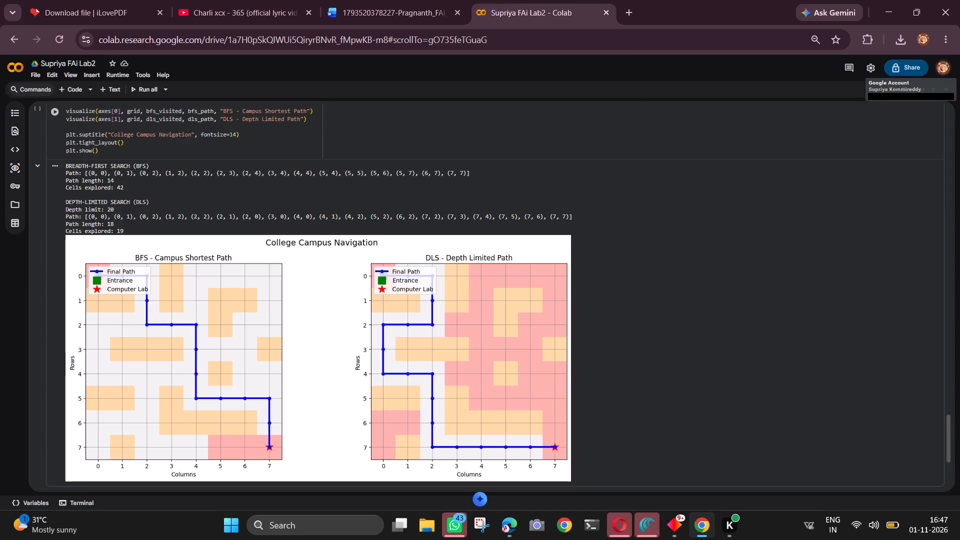
pyautogui.scroll(18, 513, 220)
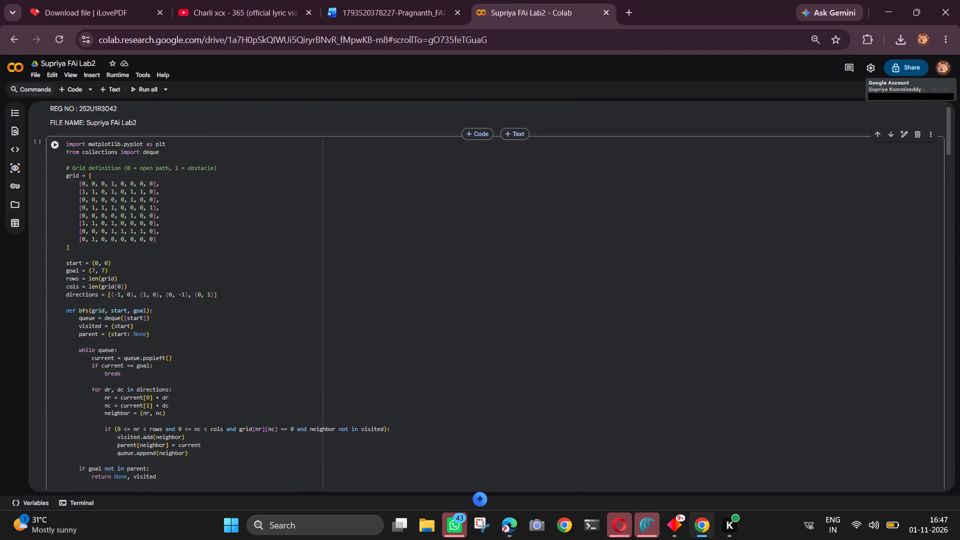
pyautogui.scroll(1, 513, 220)
pyautogui.scroll(-4, 513, 220)
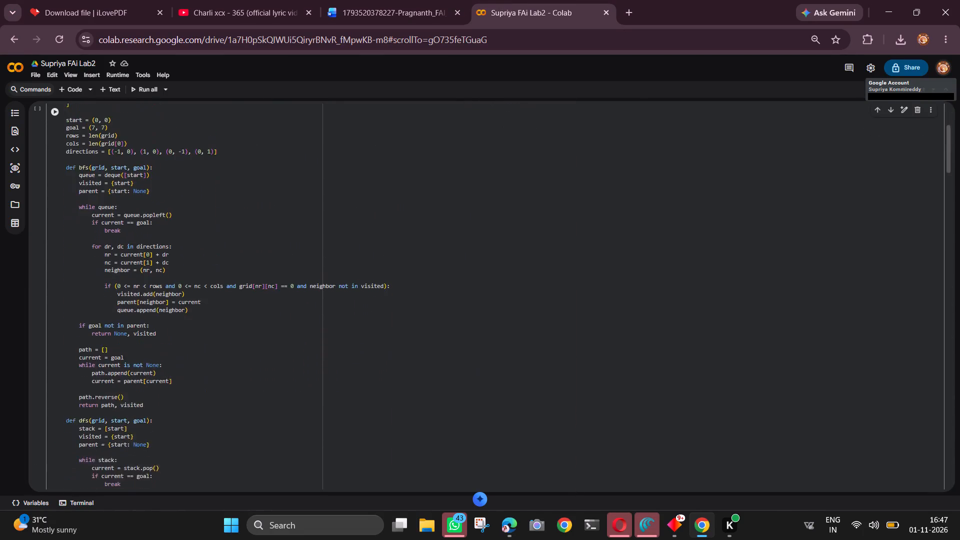
pyautogui.scroll(-15, 513, 220)
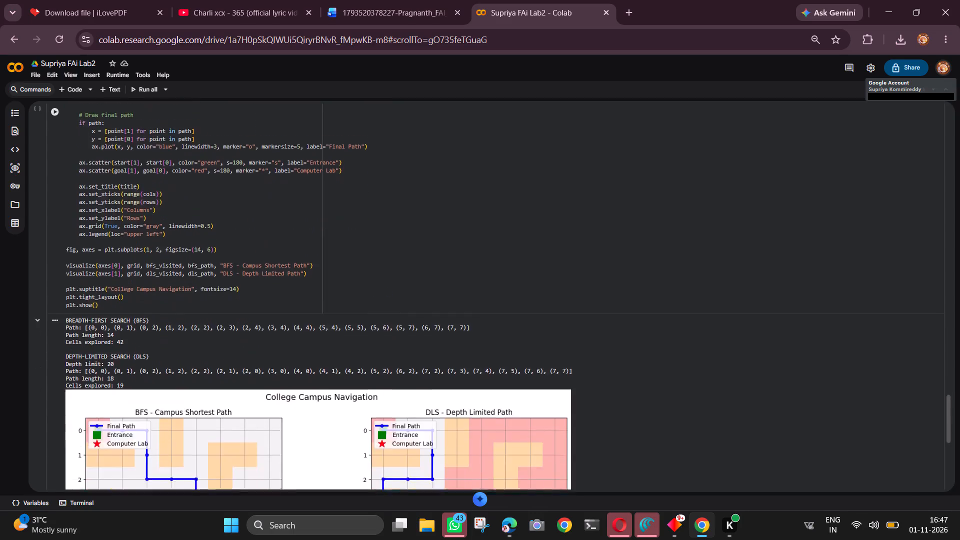
pyautogui.scroll(-8, 513, 220)
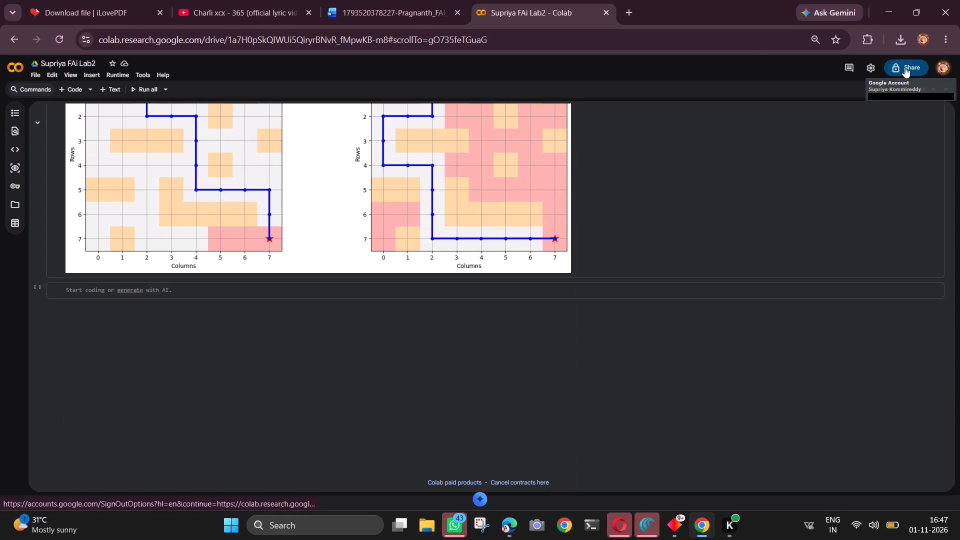
pyautogui.click(899, 66)
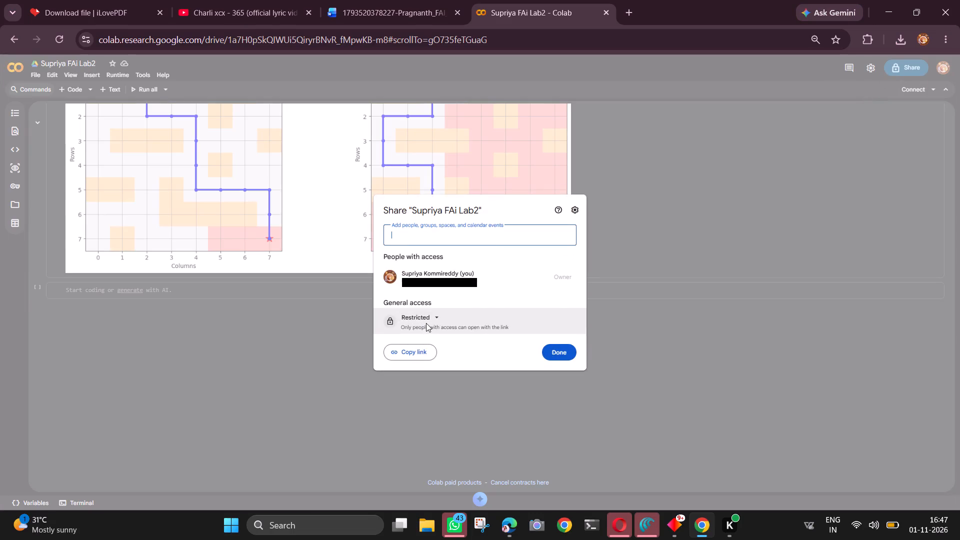
pyautogui.click(422, 321)
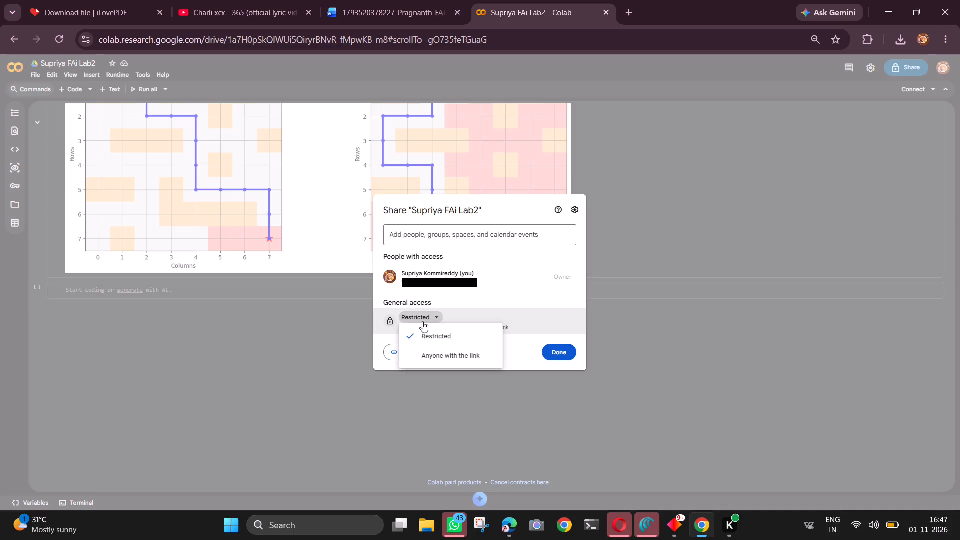
pyautogui.click(424, 356)
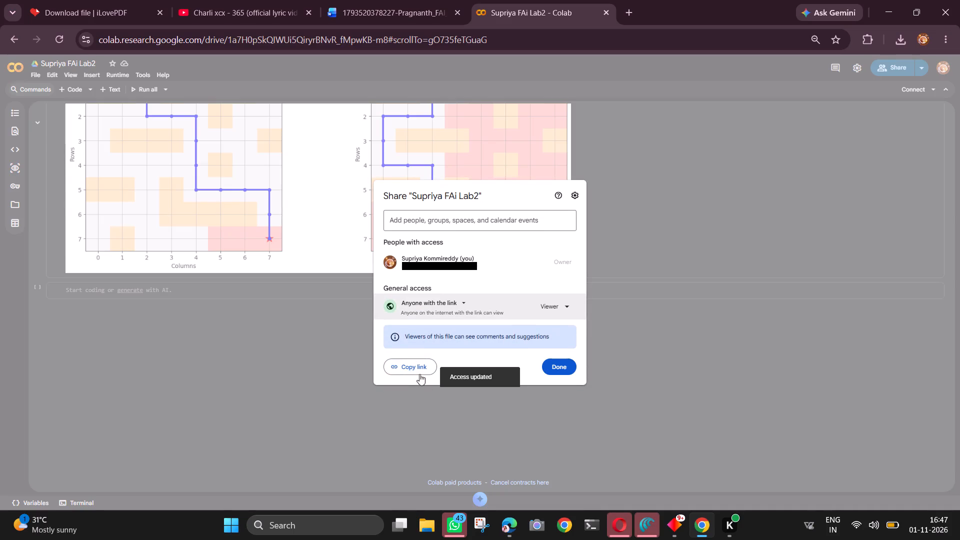
# Copy the notebook's share link and paste it after COLAB LINK: on page 16 of the Word document as a hyperlink.
pyautogui.click(412, 369)
pyautogui.click(412, 369)
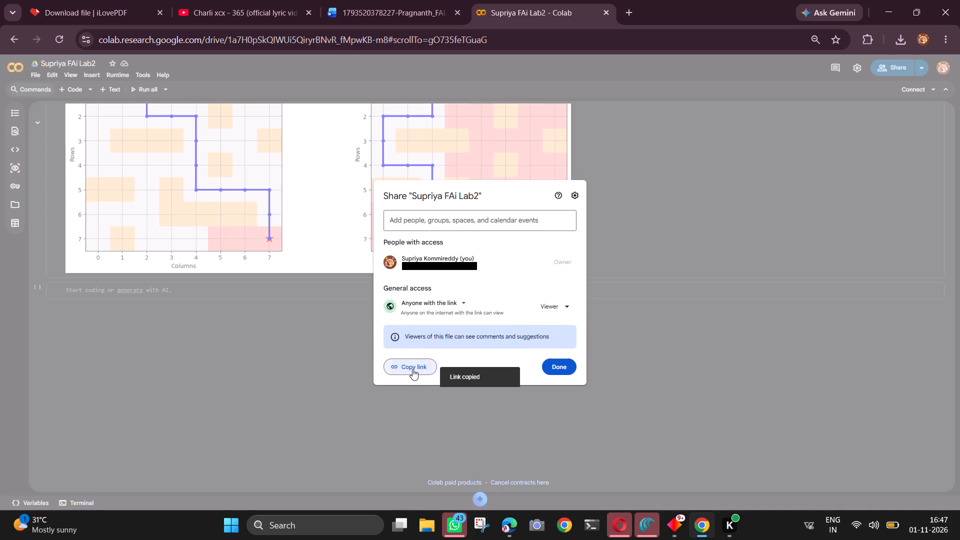
pyautogui.click(412, 369)
pyautogui.click(566, 367)
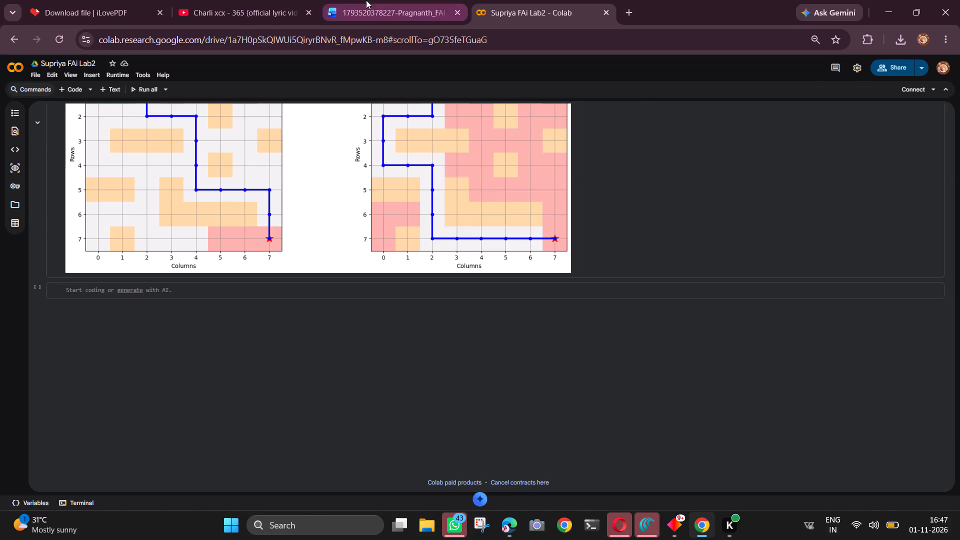
pyautogui.click(366, 0)
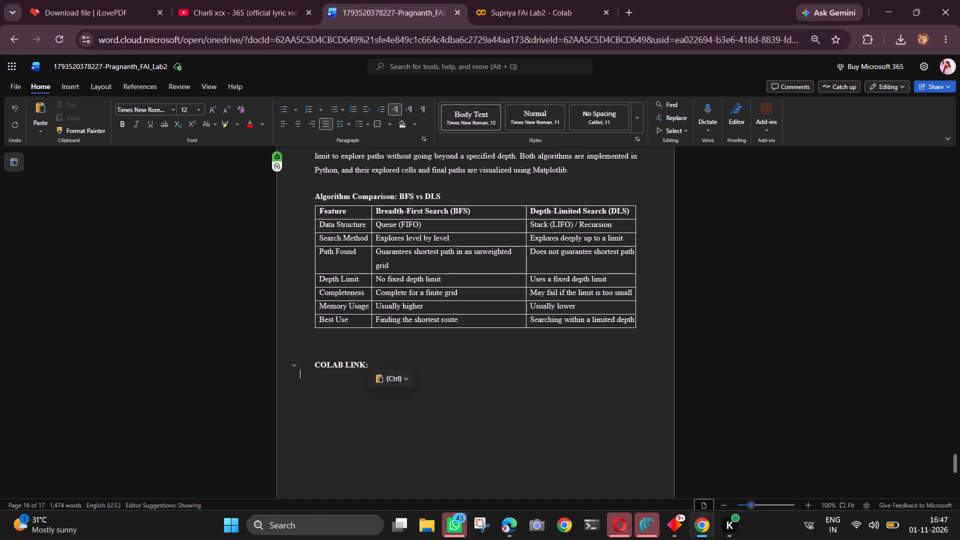
pyautogui.click(386, 364)
pyautogui.press('space')
pyautogui.hotkey('ctrl', 'v')
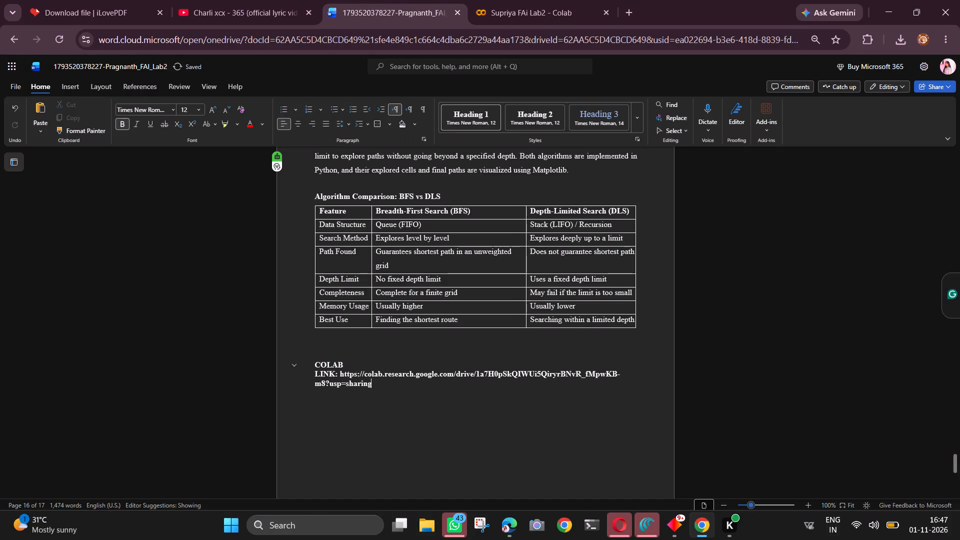
pyautogui.press('Return')
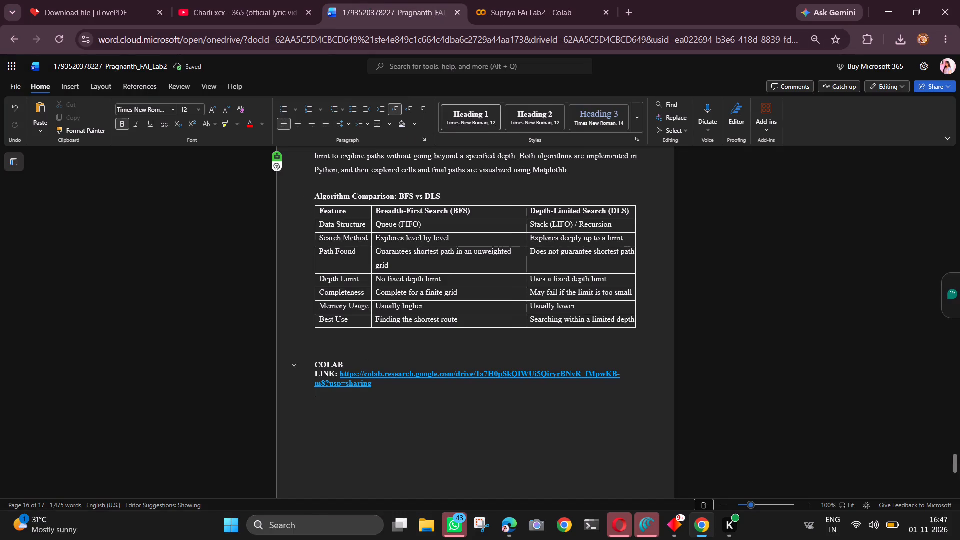
pyautogui.click(314, 377)
# Put the COLAB LINK: heading on one line with a single space between its words and remove its left indent.
pyautogui.press('BackSpace')
pyautogui.press('space')
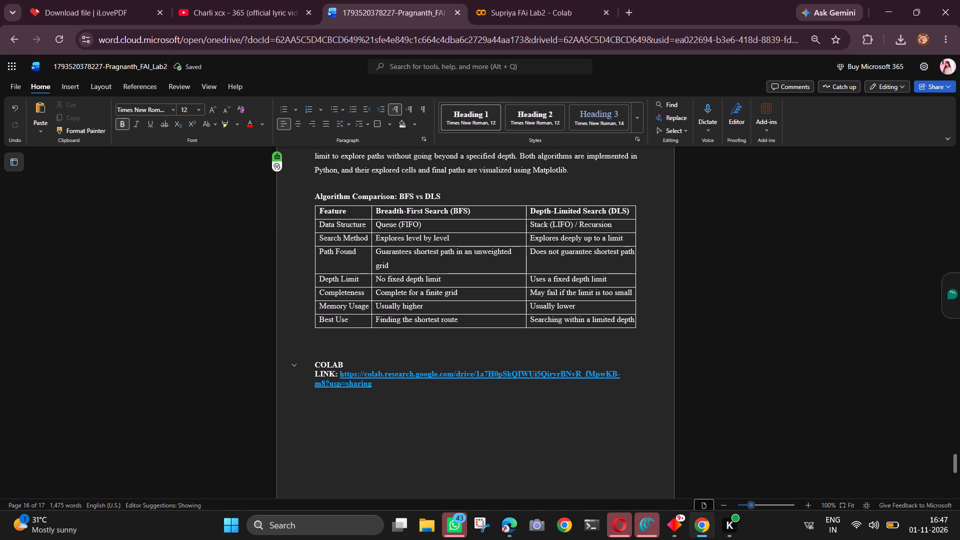
pyautogui.press('BackSpace')
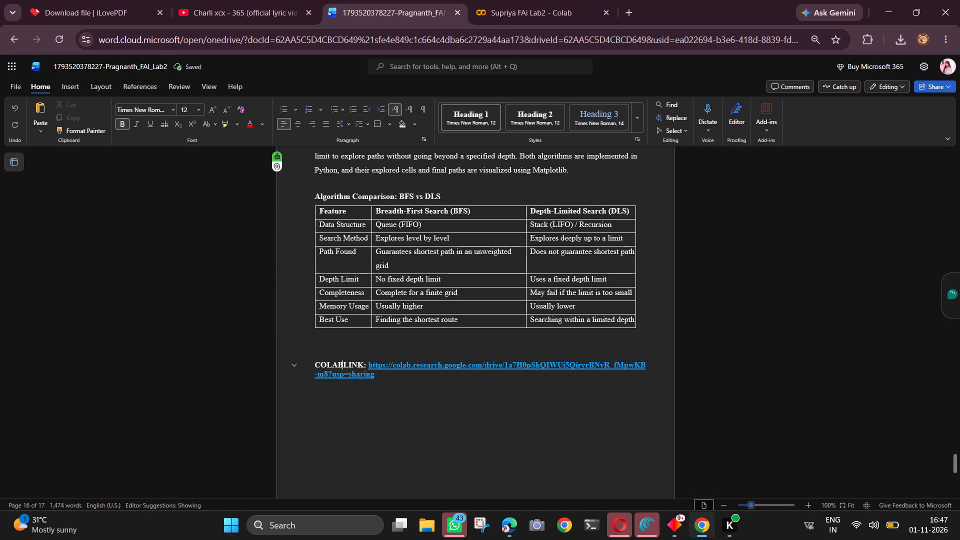
pyautogui.click(316, 365)
pyautogui.press('BackSpace')
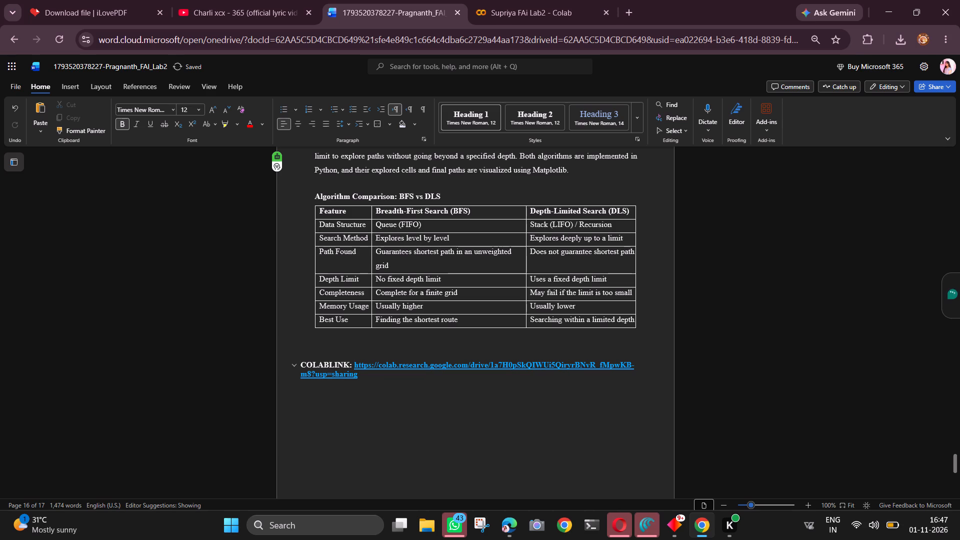
pyautogui.press('Right')
pyautogui.press('Right')
pyautogui.press('Right')
pyautogui.press('Right')
pyautogui.press('Right')
pyautogui.press('space')
# Review the document's code, output screenshots and comparison tables from the last pages back to page 1.
pyautogui.scroll(2, 399, 360)
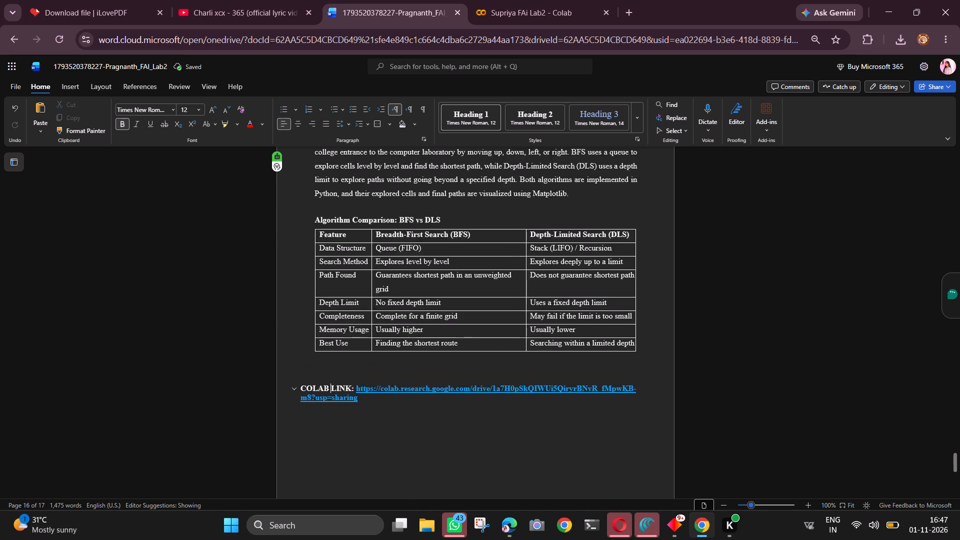
pyautogui.scroll(7, 399, 360)
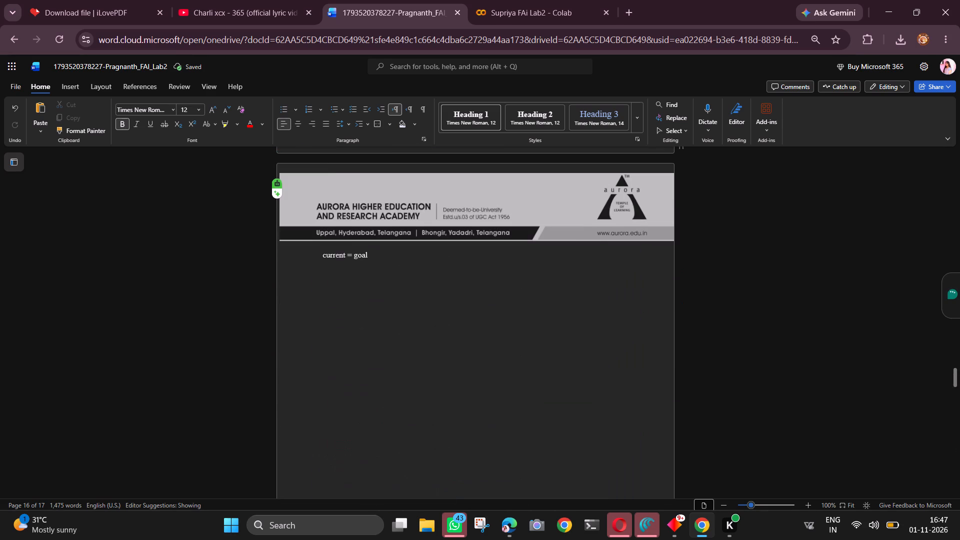
pyautogui.scroll(2, 399, 360)
pyautogui.scroll(-6, 399, 360)
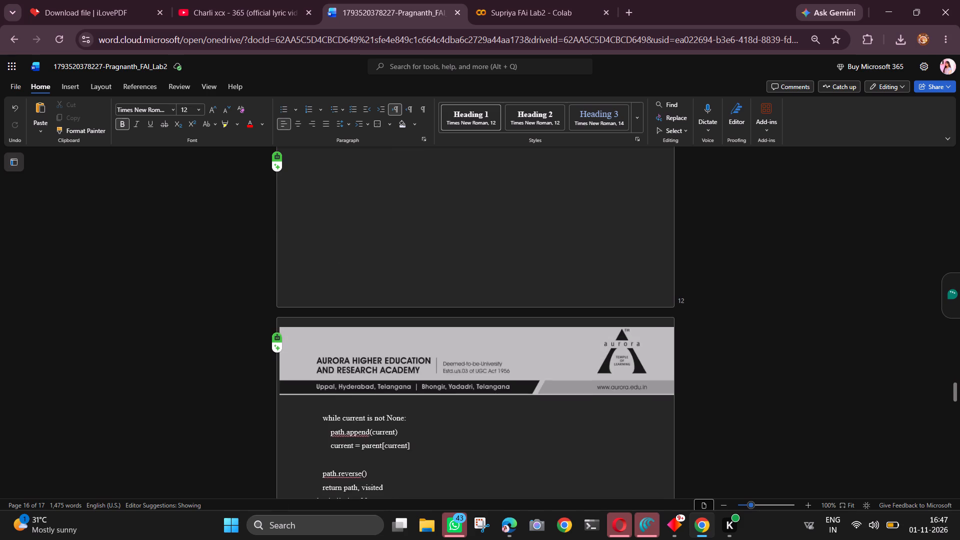
pyautogui.scroll(-11, 399, 360)
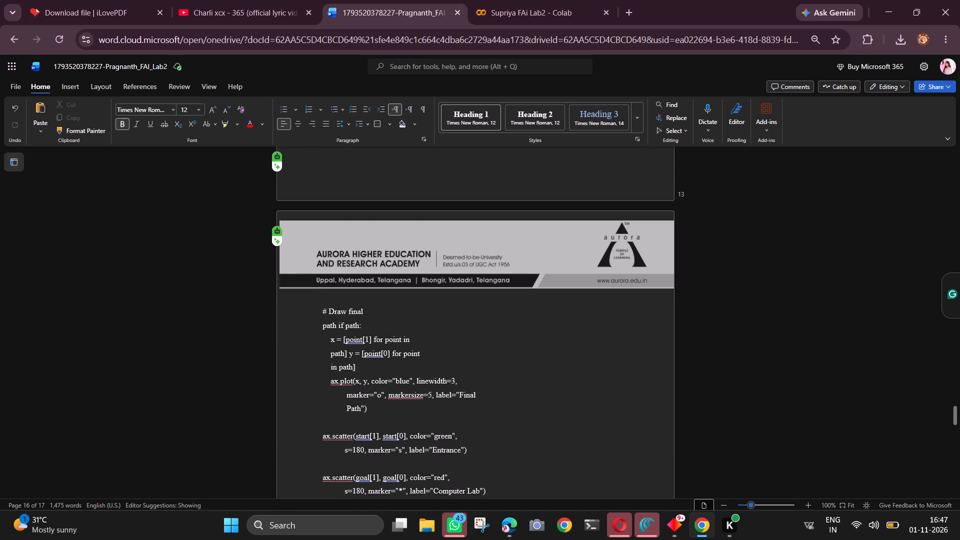
pyautogui.scroll(-4, 399, 360)
pyautogui.scroll(3, 399, 360)
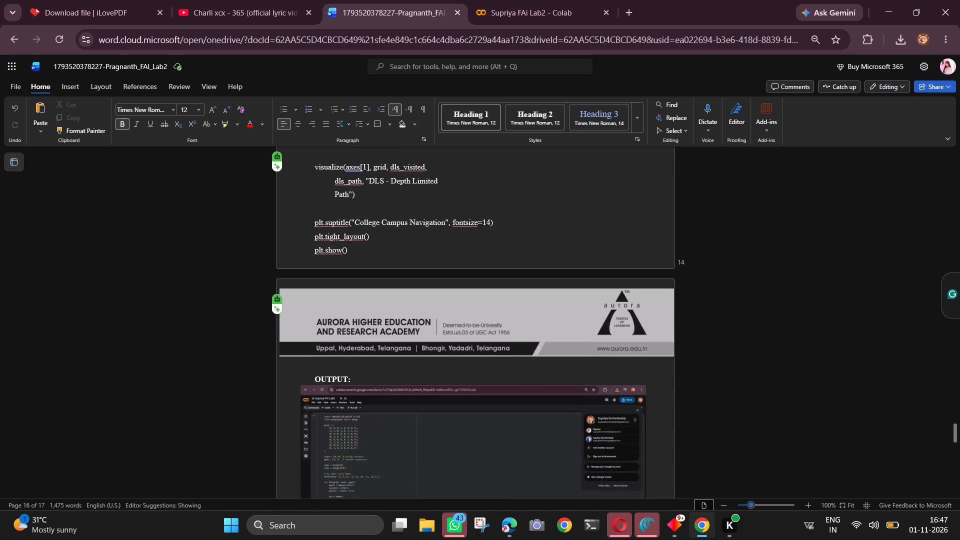
pyautogui.scroll(9, 399, 360)
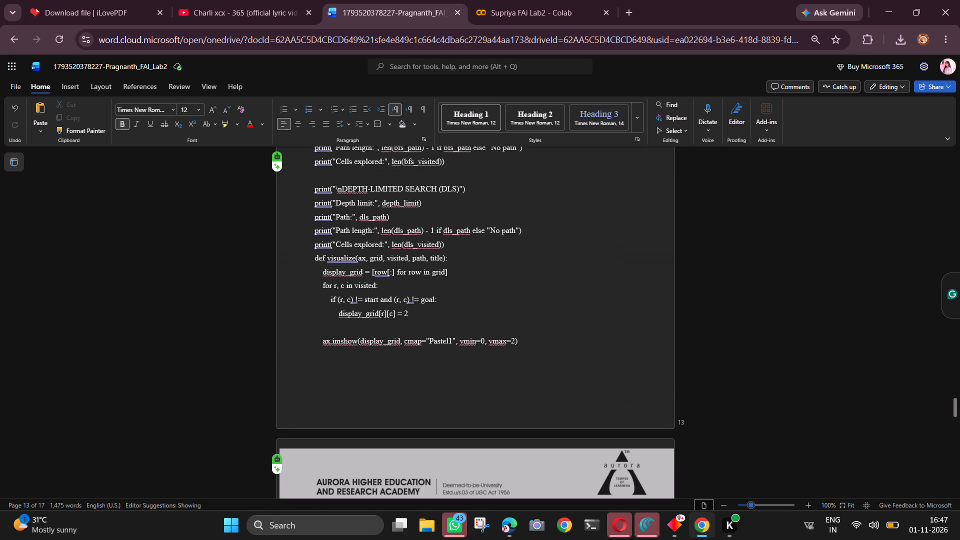
pyautogui.scroll(9, 399, 360)
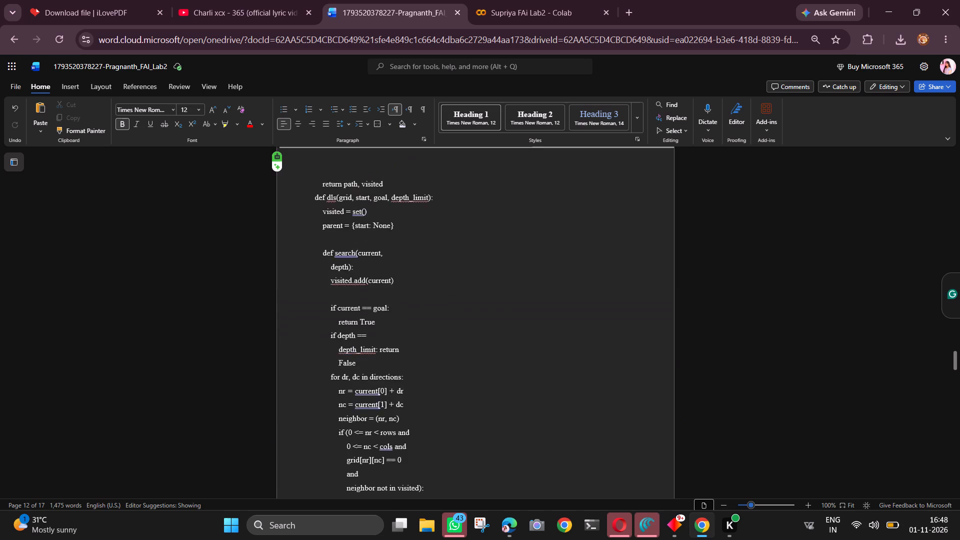
pyautogui.scroll(8, 399, 360)
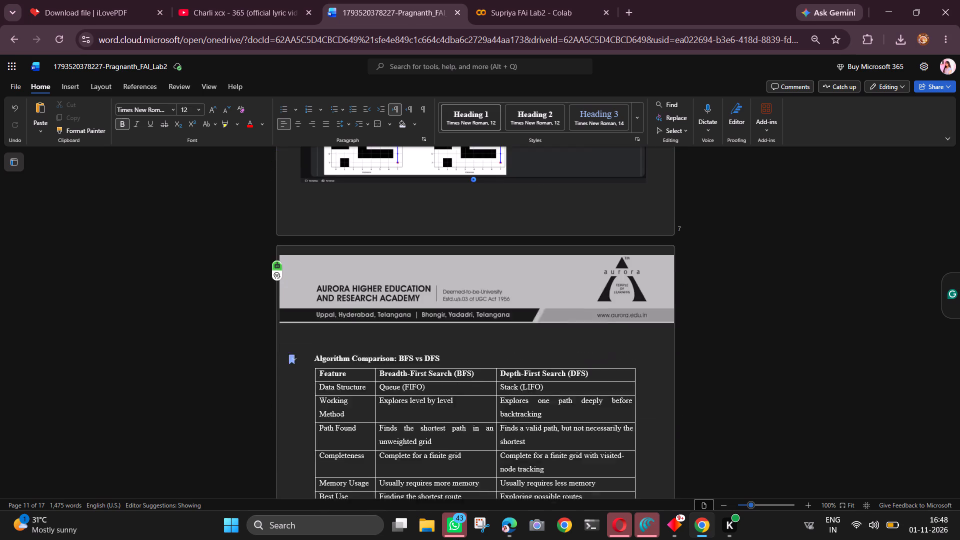
pyautogui.scroll(13, 399, 360)
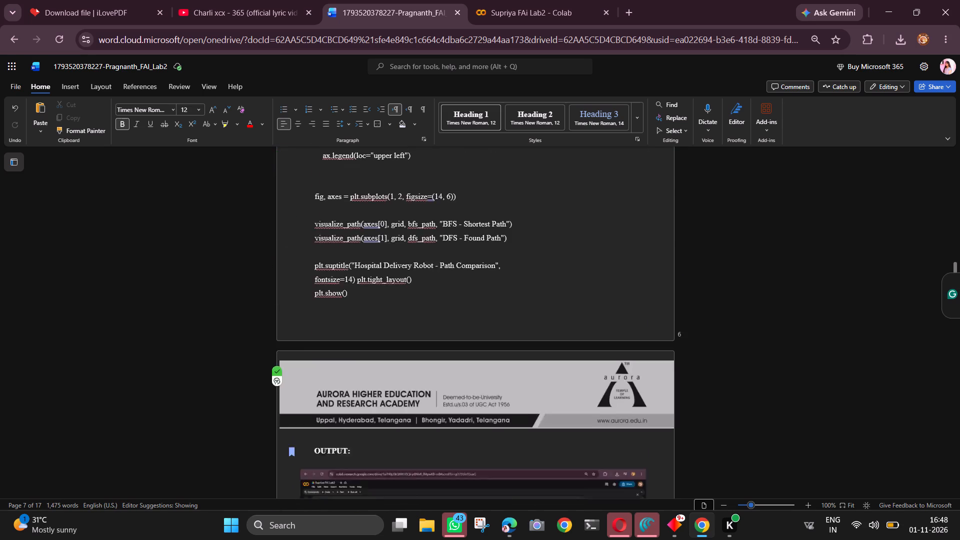
pyautogui.scroll(11, 399, 360)
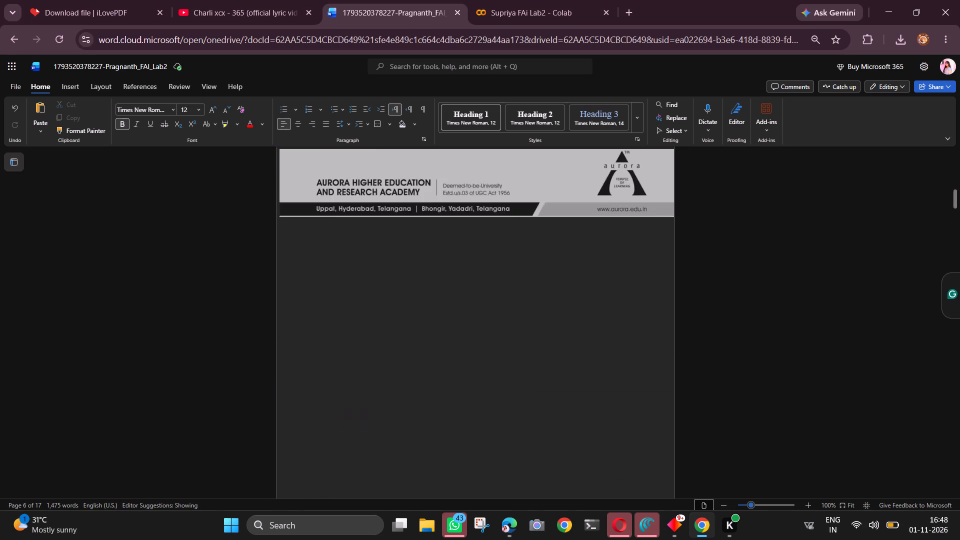
pyautogui.scroll(6, 399, 360)
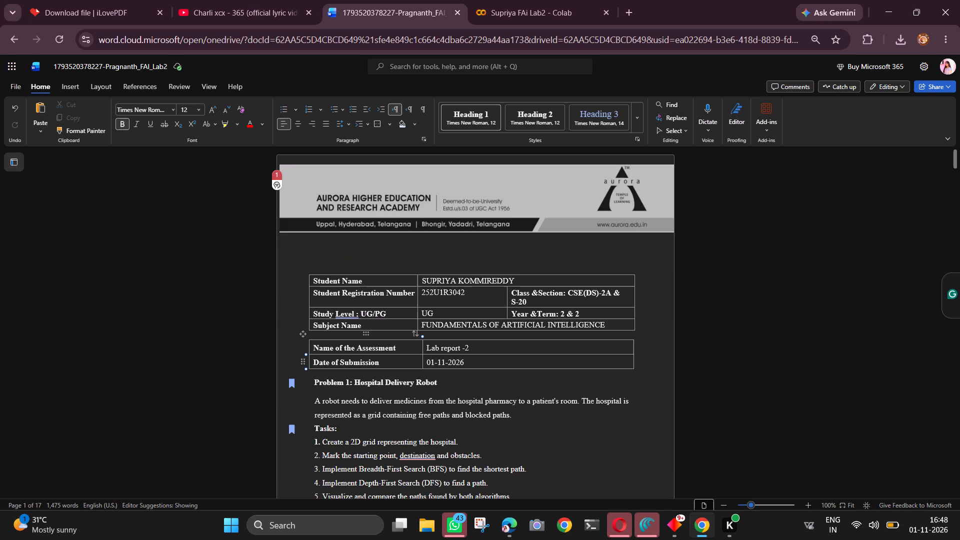
# Rename the Word document as FAI Lab2.
pyautogui.click(141, 65)
pyautogui.click(141, 65)
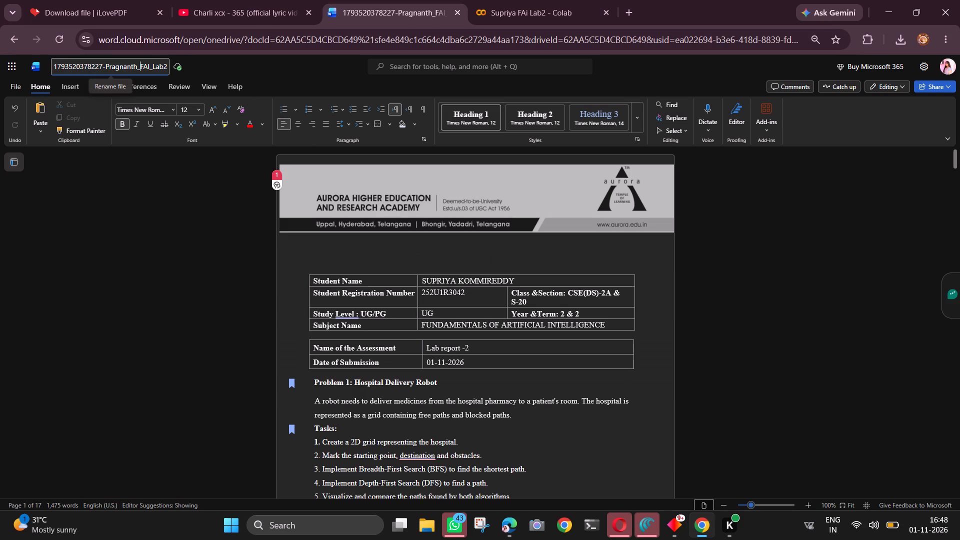
pyautogui.press('BackSpace')
pyautogui.press('BackSpace')
pyautogui.press('BackSpace')
pyautogui.press('BackSpace')
pyautogui.press('BackSpace')
pyautogui.press('BackSpace')
pyautogui.press('BackSpace')
pyautogui.press('BackSpace')
pyautogui.press('BackSpace')
pyautogui.press('BackSpace')
pyautogui.press('BackSpace')
pyautogui.press('BackSpace')
pyautogui.press('BackSpace')
pyautogui.press('BackSpace')
pyautogui.press('BackSpace')
pyautogui.press('BackSpace')
pyautogui.press('BackSpace')
pyautogui.press('BackSpace')
pyautogui.press('BackSpace')
pyautogui.press('BackSpace')
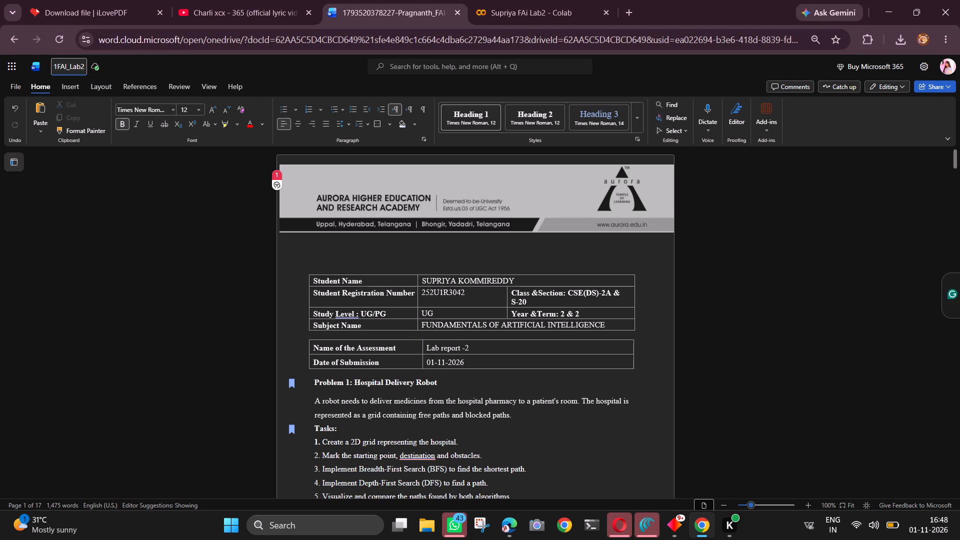
pyautogui.click(67, 67)
pyautogui.press('BackSpace')
pyautogui.press('BackSpace')
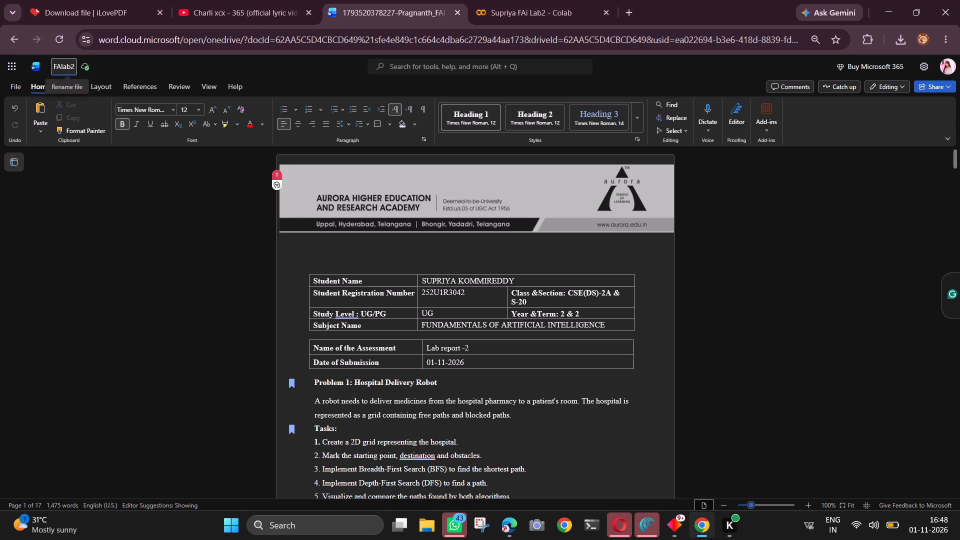
pyautogui.press('space')
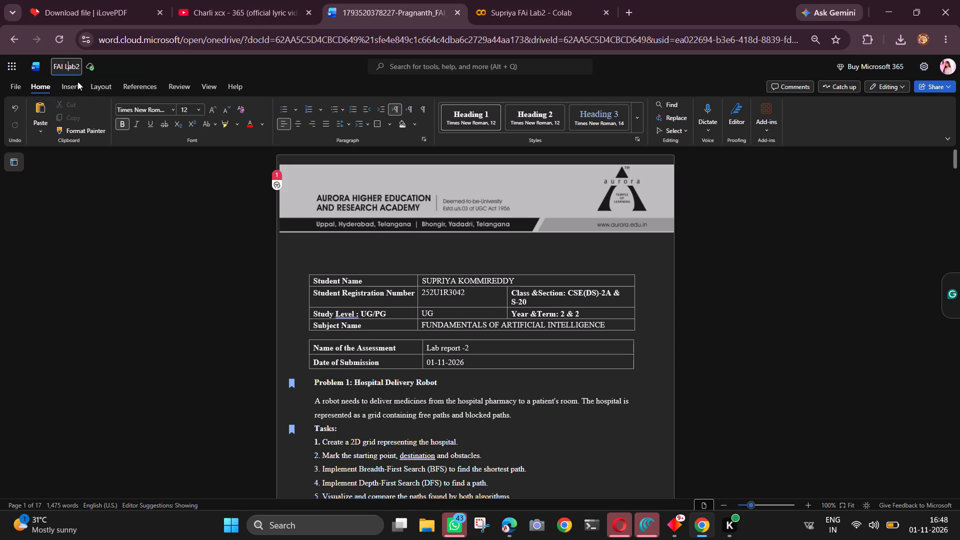
pyautogui.press('Return')
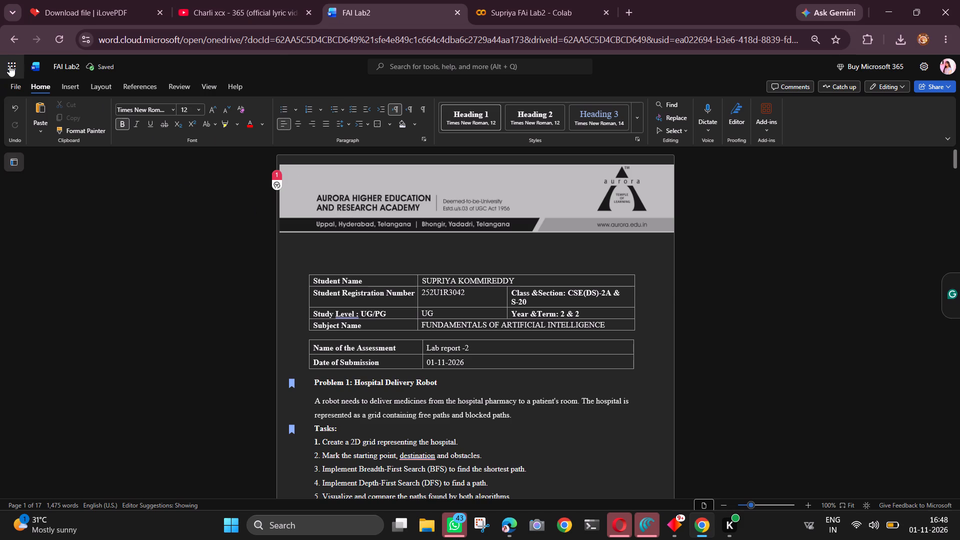
# Export the FAI Lab2 document as a PDF and download it.
pyautogui.click(13, 82)
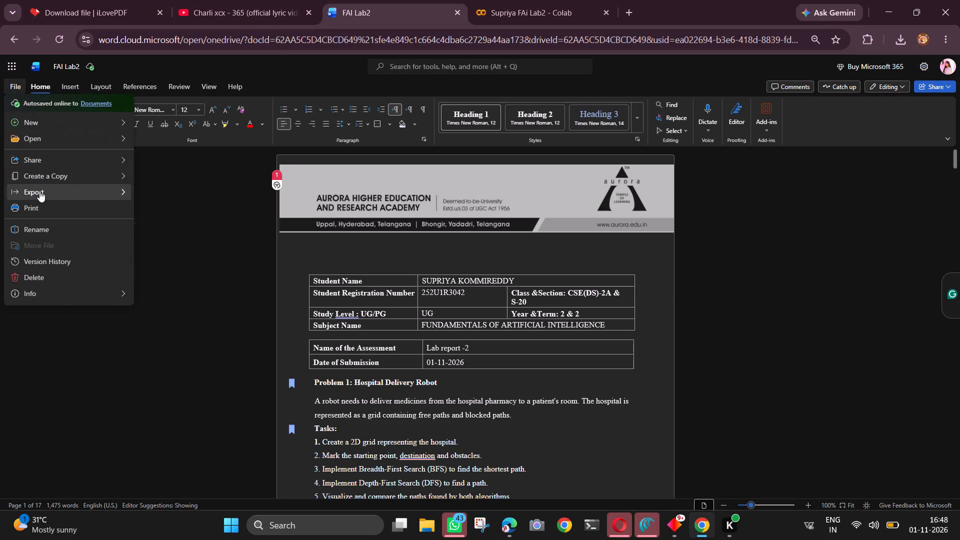
pyautogui.click(176, 196)
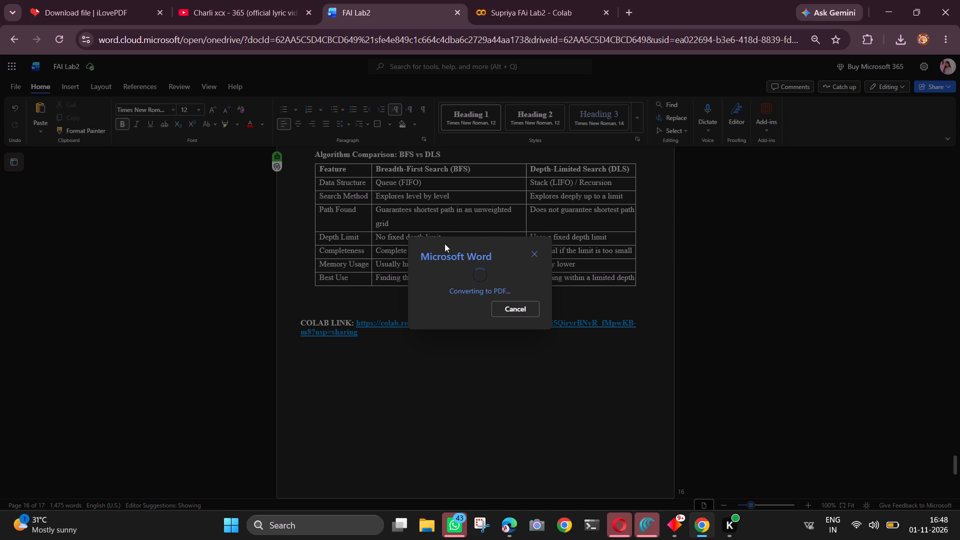
pyautogui.click(467, 302)
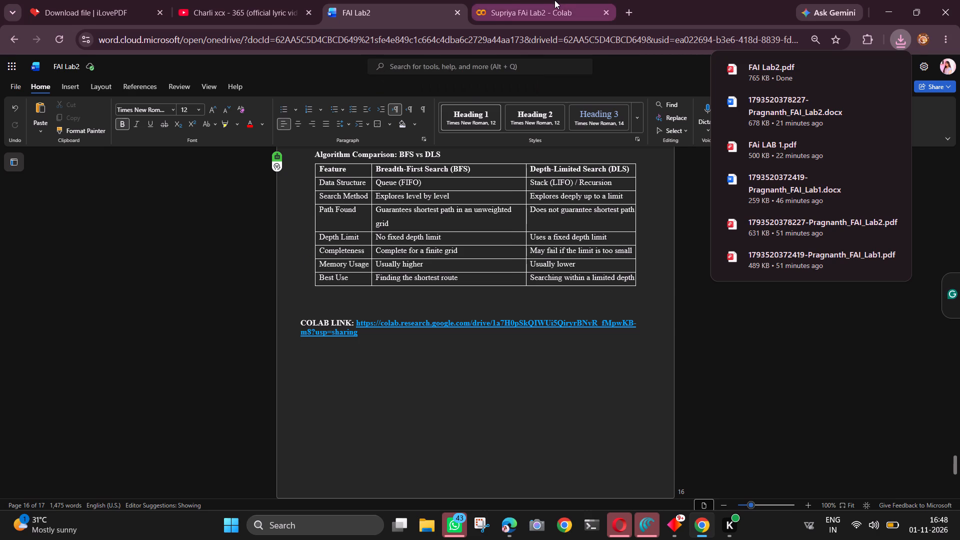
# Close the FAI Lab2 Word document and the Colab notebook in the browser.
pyautogui.click(459, 10)
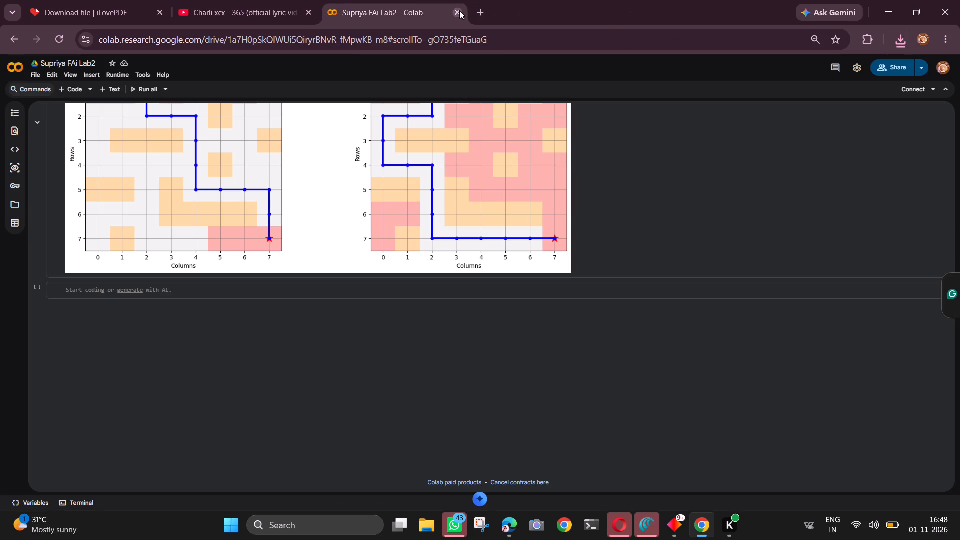
pyautogui.click(459, 10)
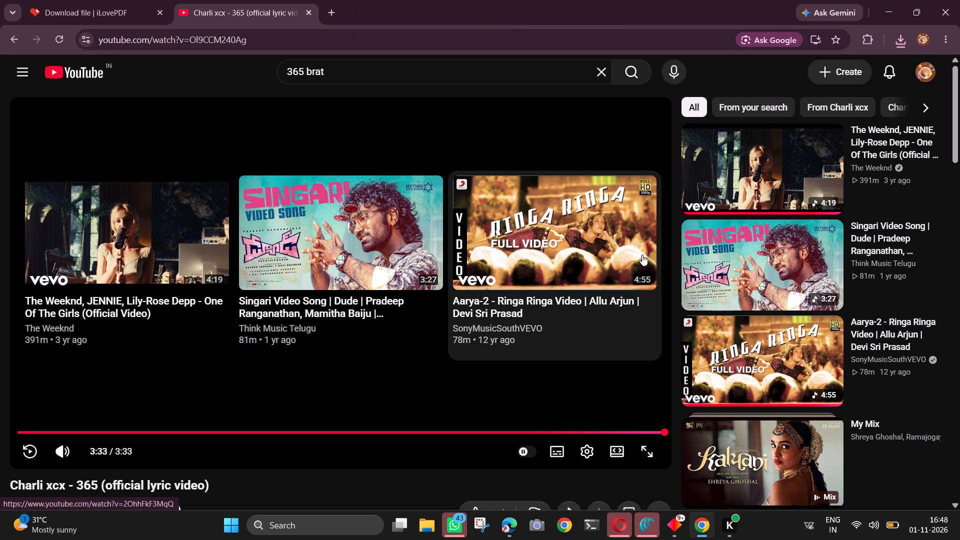
# Look through the recommended videos and comments on the YouTube lyric video page.
pyautogui.scroll(-3, 768, 319)
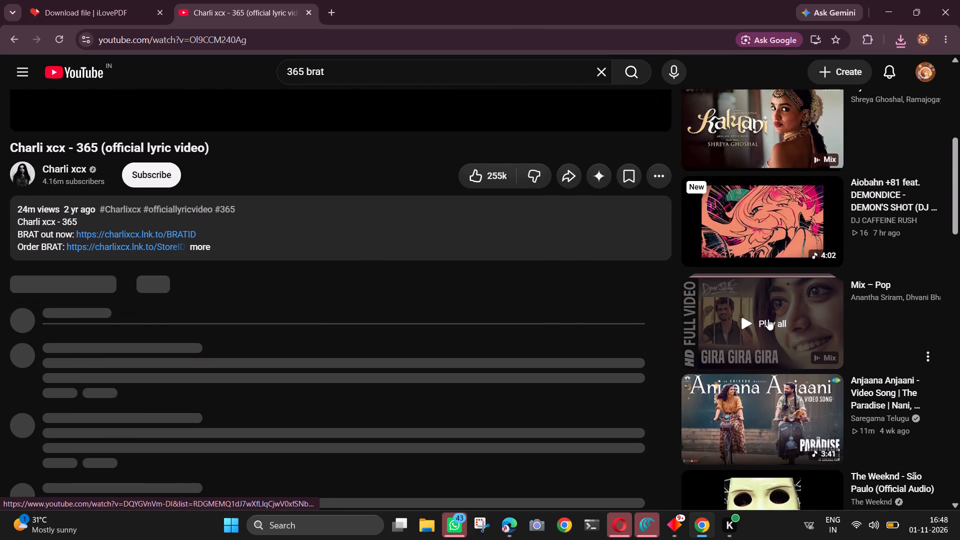
pyautogui.scroll(-6, 768, 319)
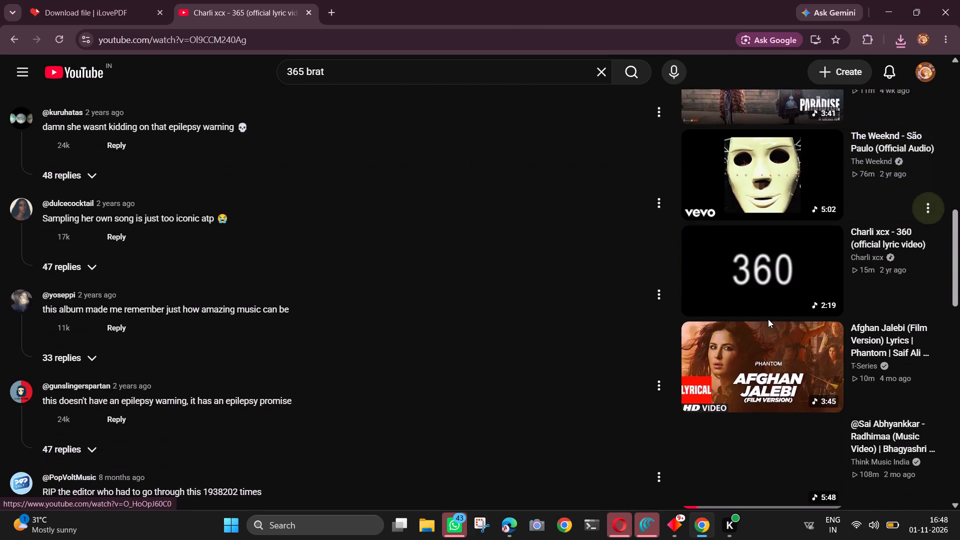
pyautogui.scroll(-4, 768, 319)
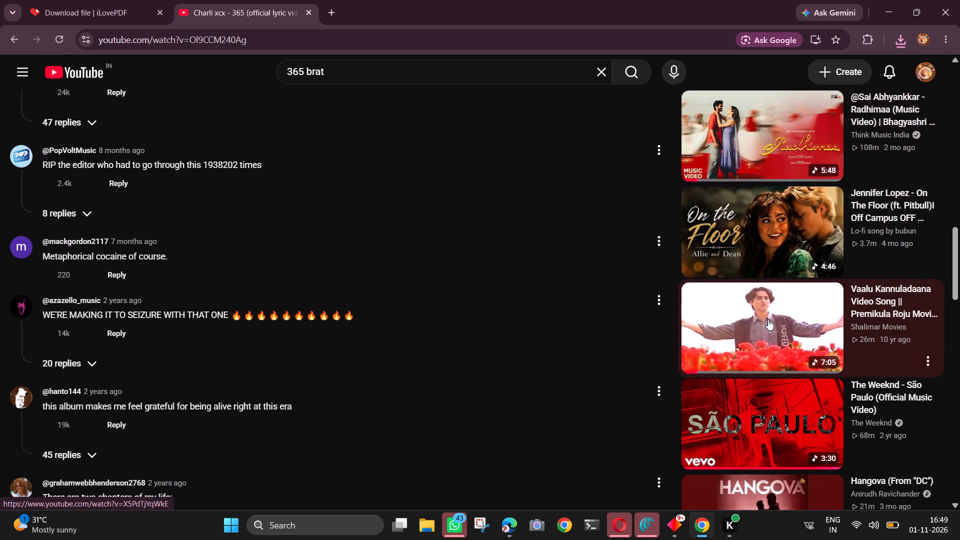
pyautogui.scroll(-5, 768, 319)
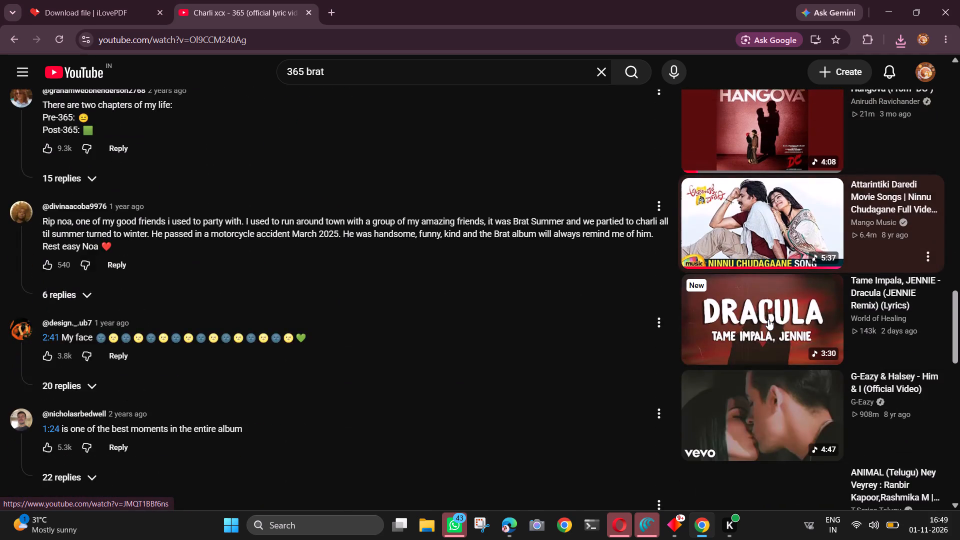
pyautogui.scroll(-5, 768, 319)
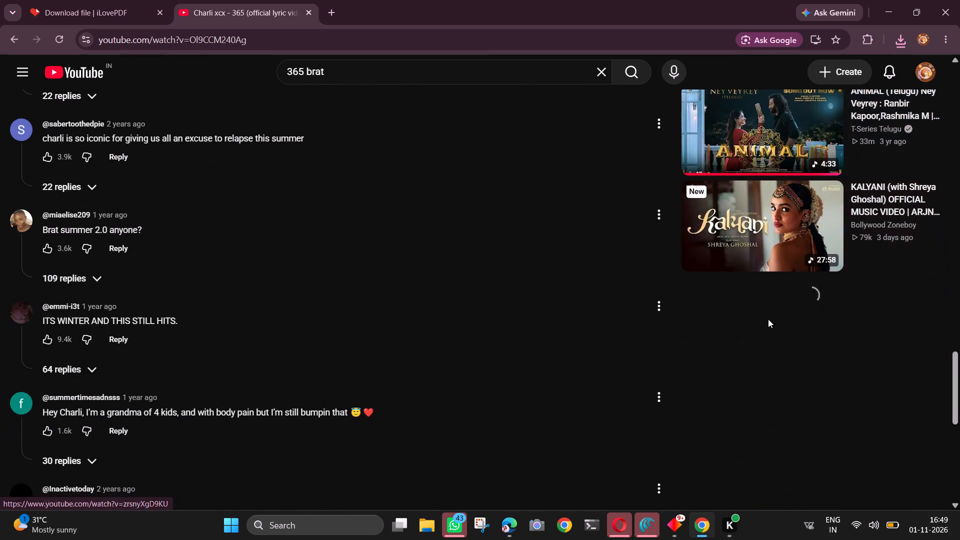
pyautogui.scroll(-2, 768, 319)
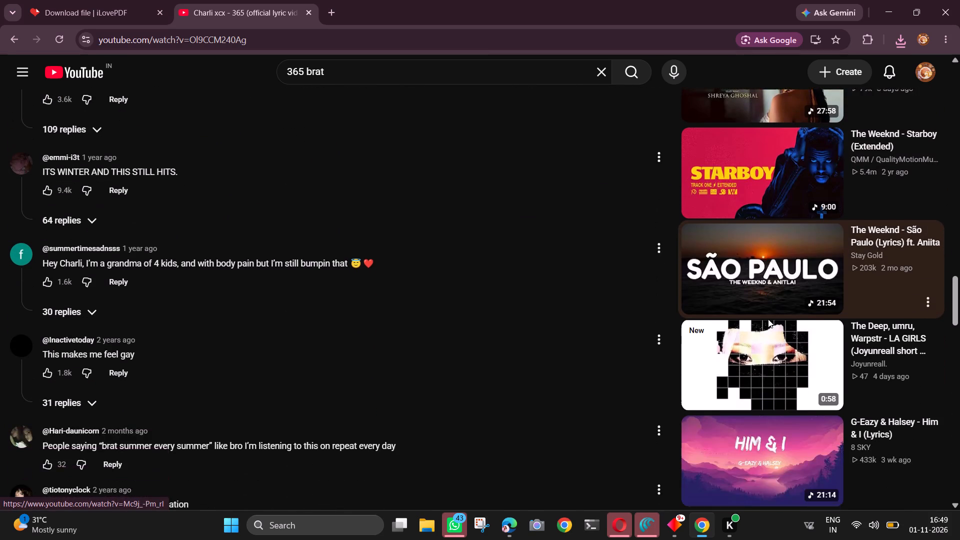
pyautogui.scroll(-3, 768, 319)
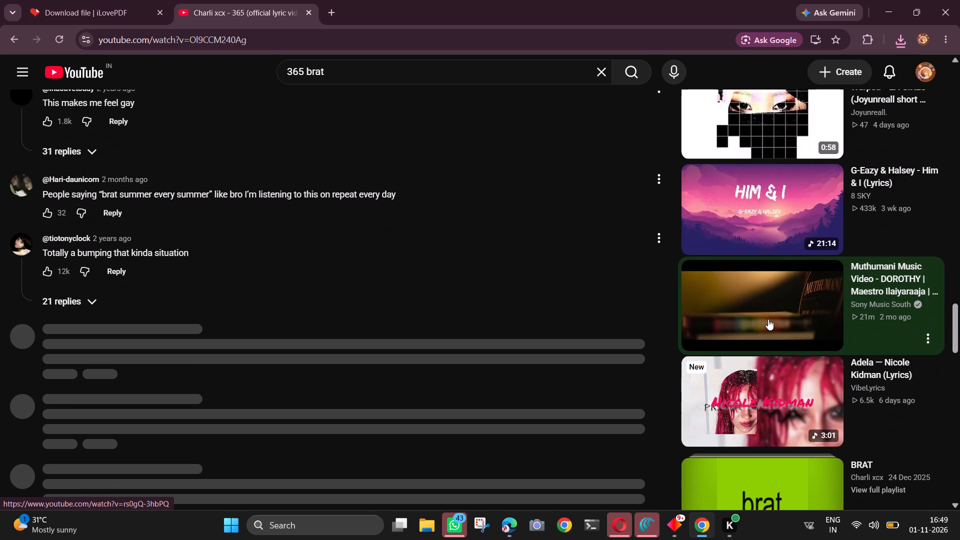
pyautogui.scroll(-6, 768, 319)
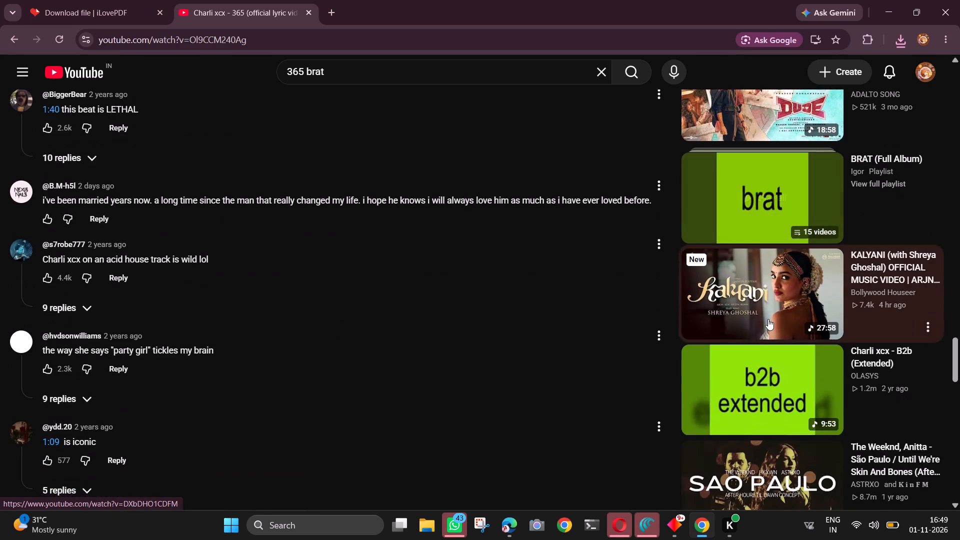
pyautogui.scroll(-2, 768, 319)
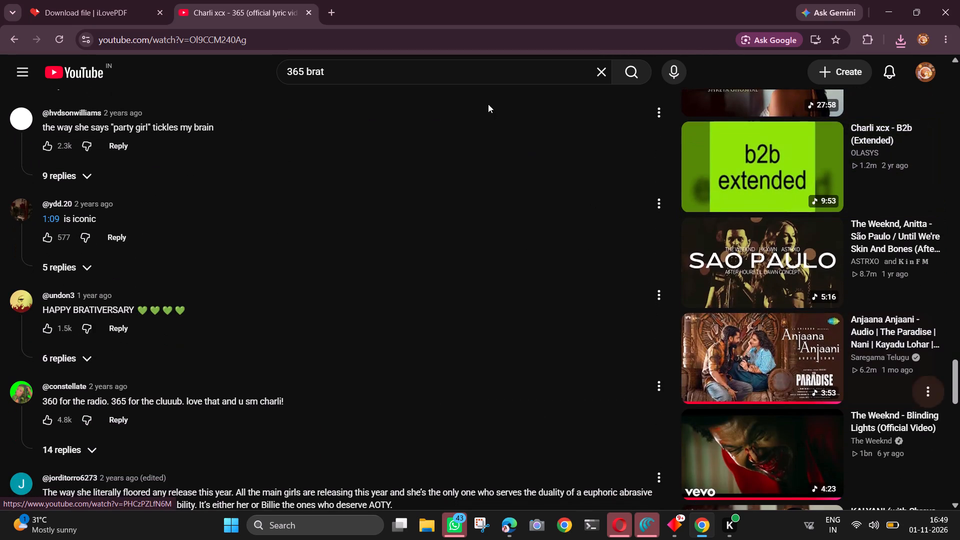
# Close the YouTube lyric video page.
pyautogui.click(307, 12)
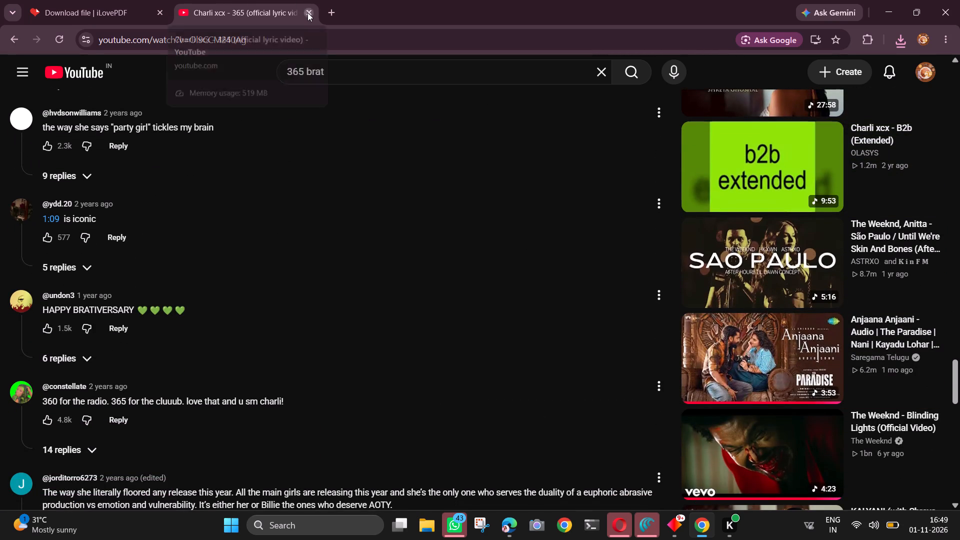
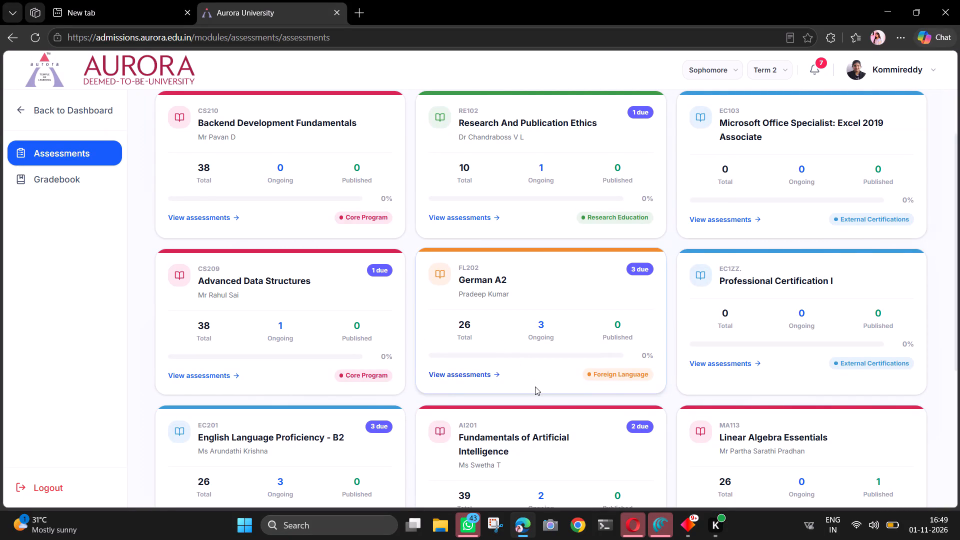
# Reload the Aurora University assessments page and open the Fundamentals of Artificial Intelligence assessment list.
pyautogui.scroll(-1, 535, 386)
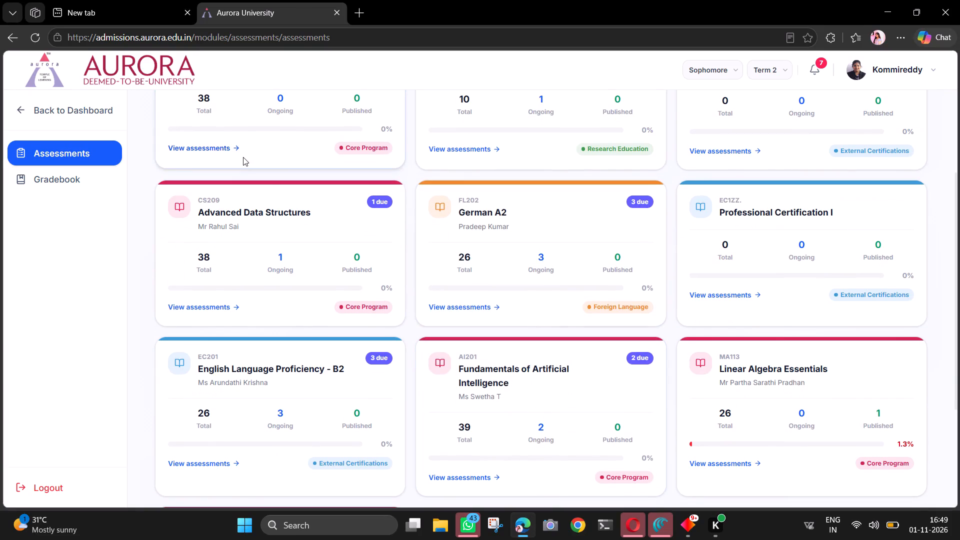
pyautogui.click(32, 39)
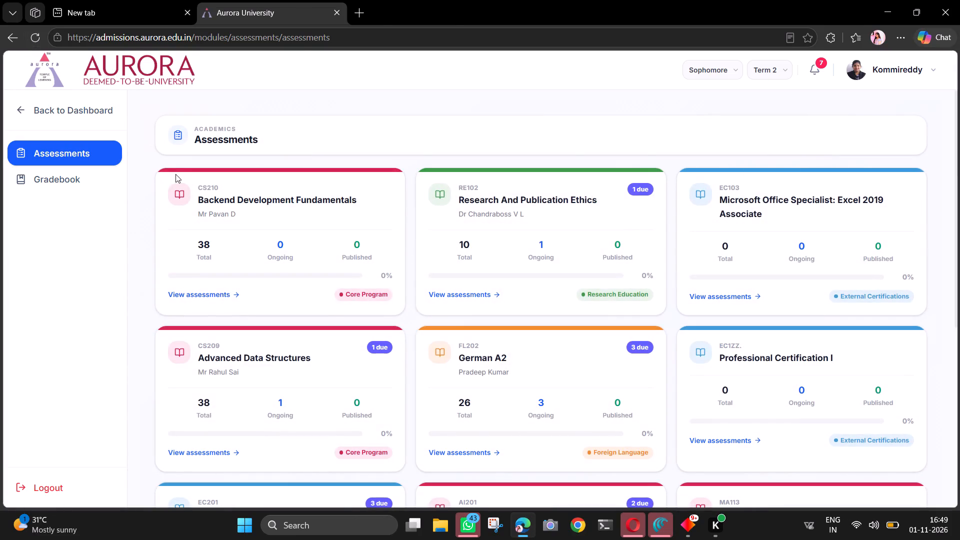
pyautogui.scroll(-3, 416, 345)
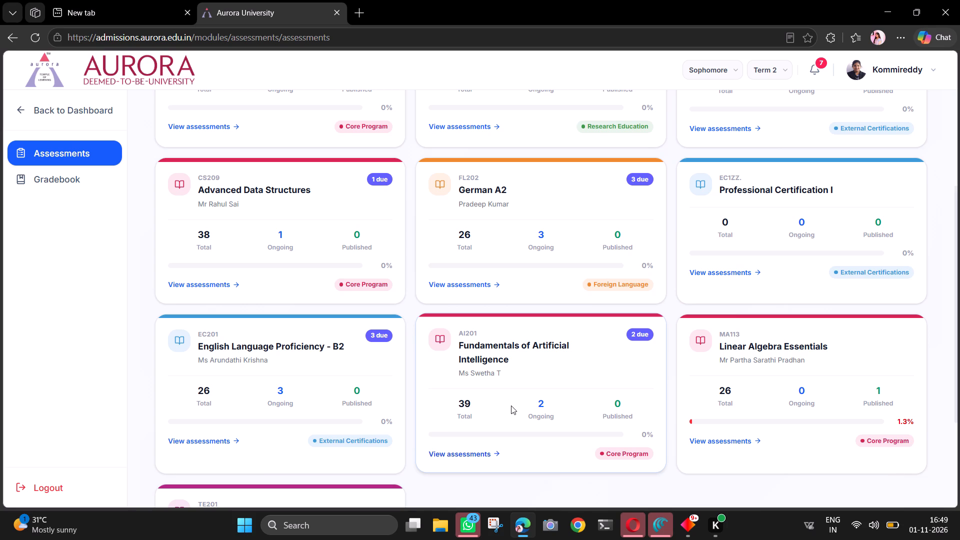
pyautogui.click(511, 405)
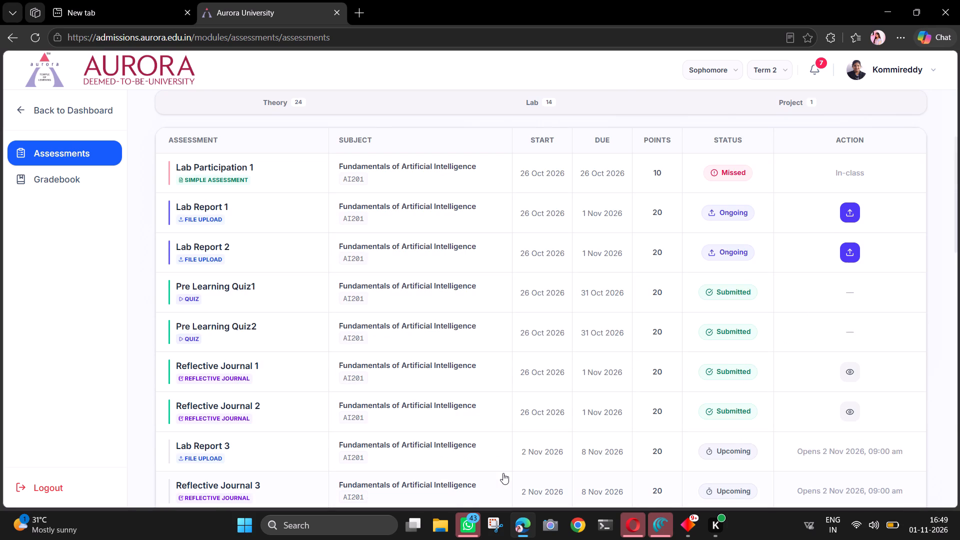
# In File Explorer, delete the Word and PDF copies of Pragnanth_FAI_Lab1 and Pragnanth_FAI_Lab2 from the Downloads folder.
pyautogui.click(446, 522)
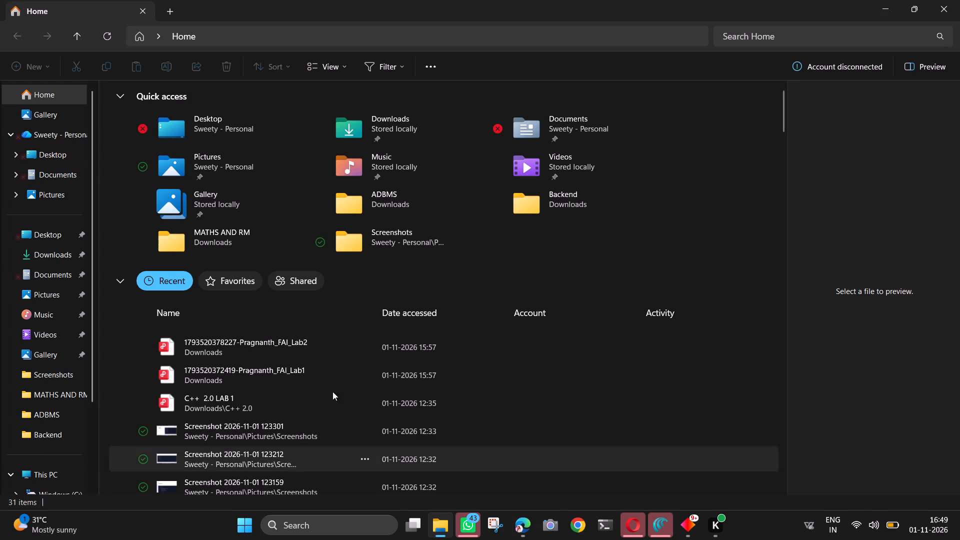
pyautogui.click(36, 250)
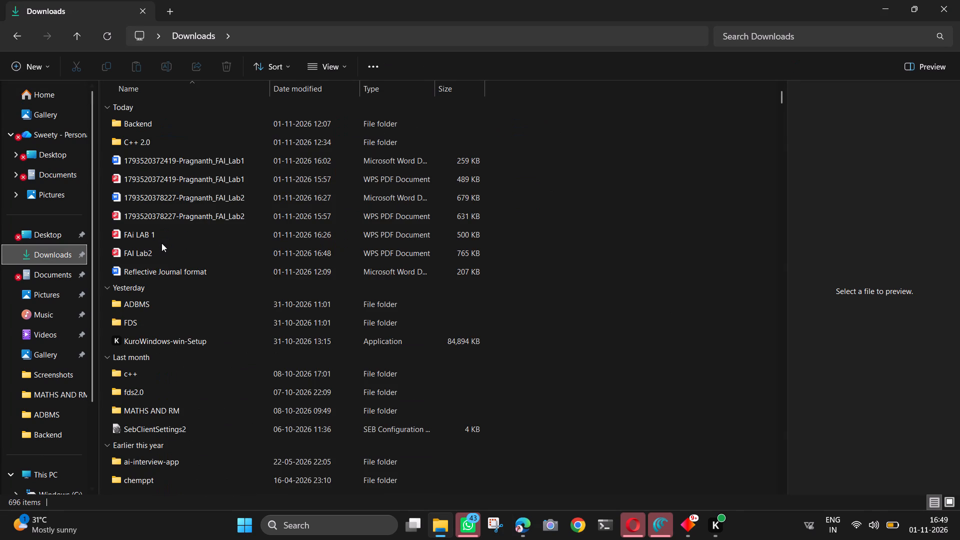
pyautogui.click(171, 158)
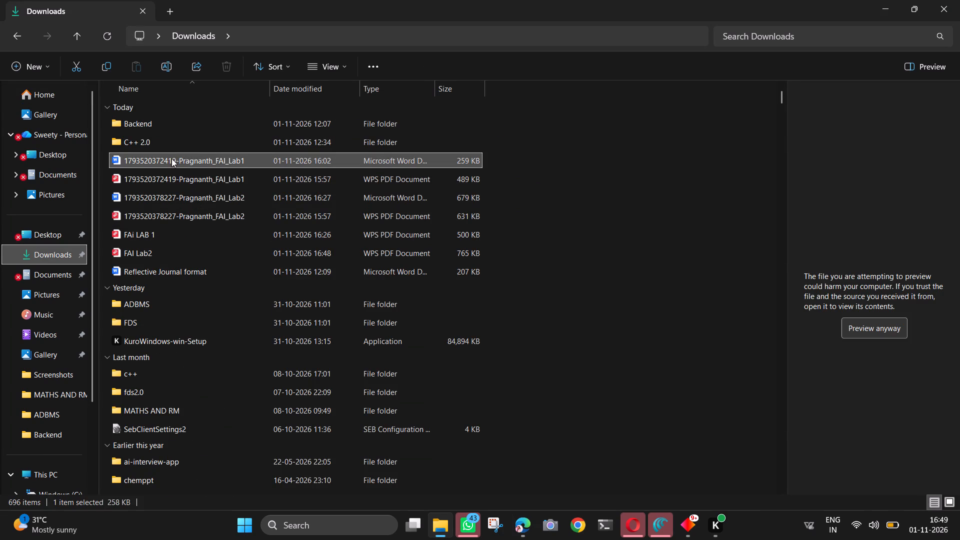
pyautogui.click(230, 63)
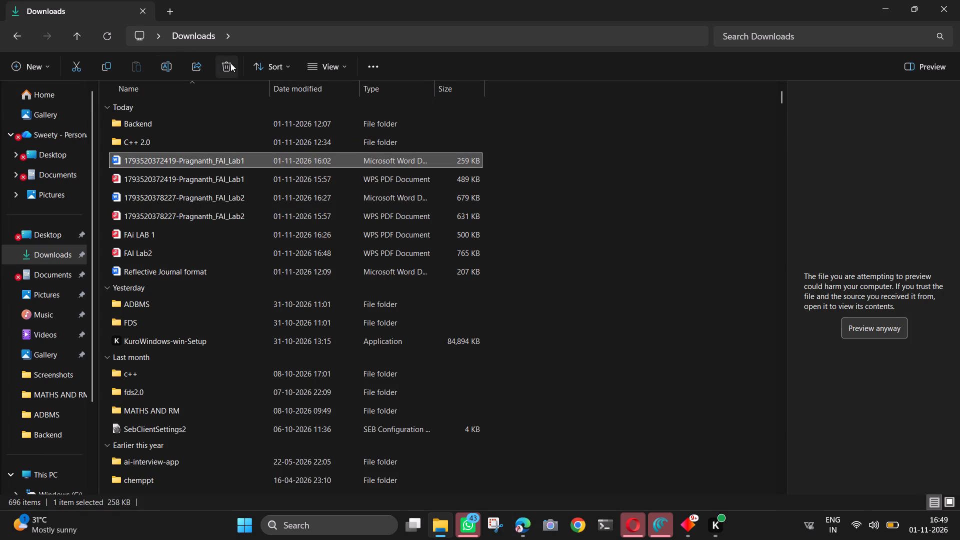
pyautogui.click(184, 179)
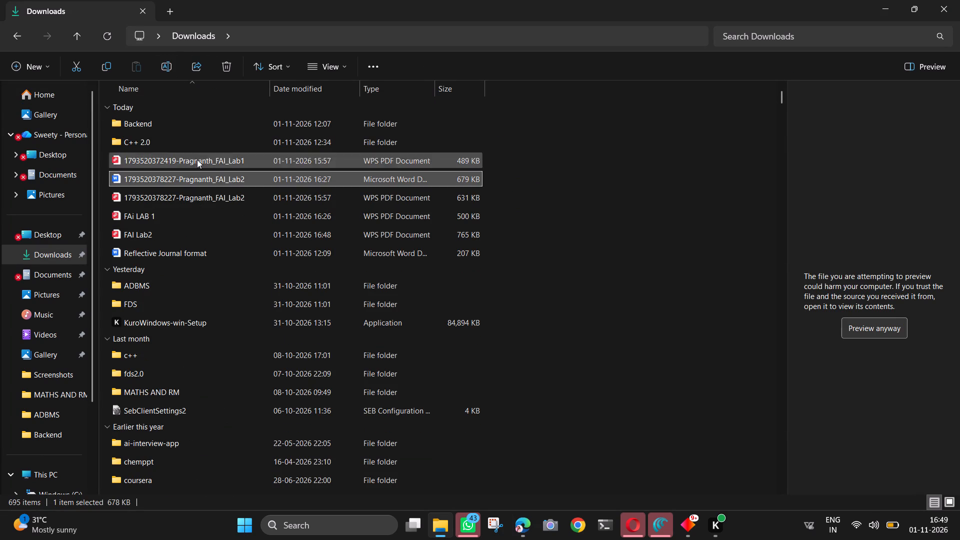
pyautogui.click(224, 69)
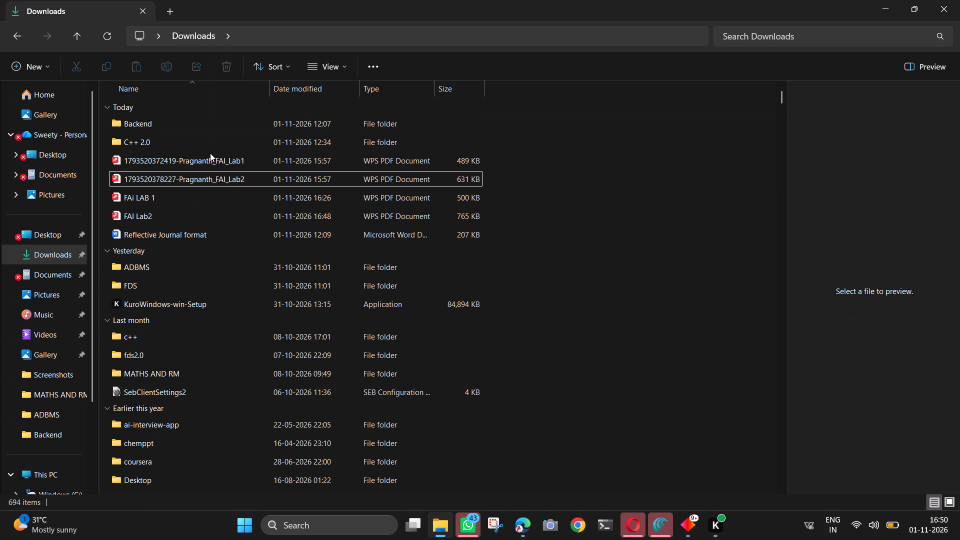
pyautogui.click(210, 154)
pyautogui.click(228, 69)
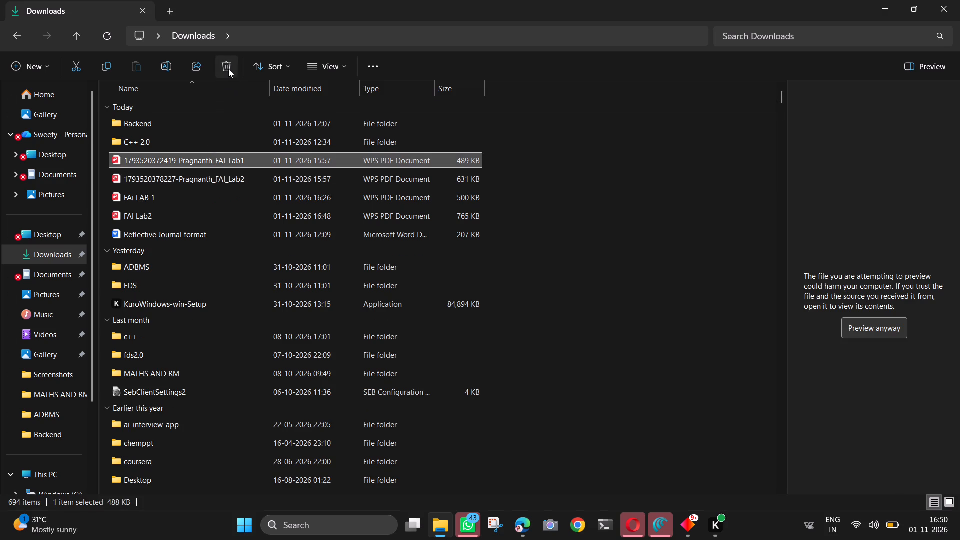
pyautogui.click(199, 161)
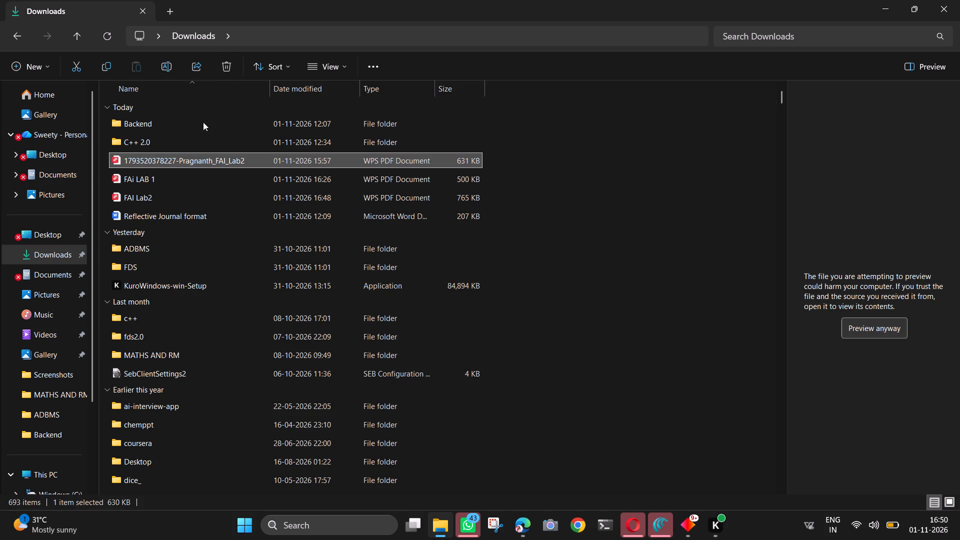
pyautogui.click(222, 66)
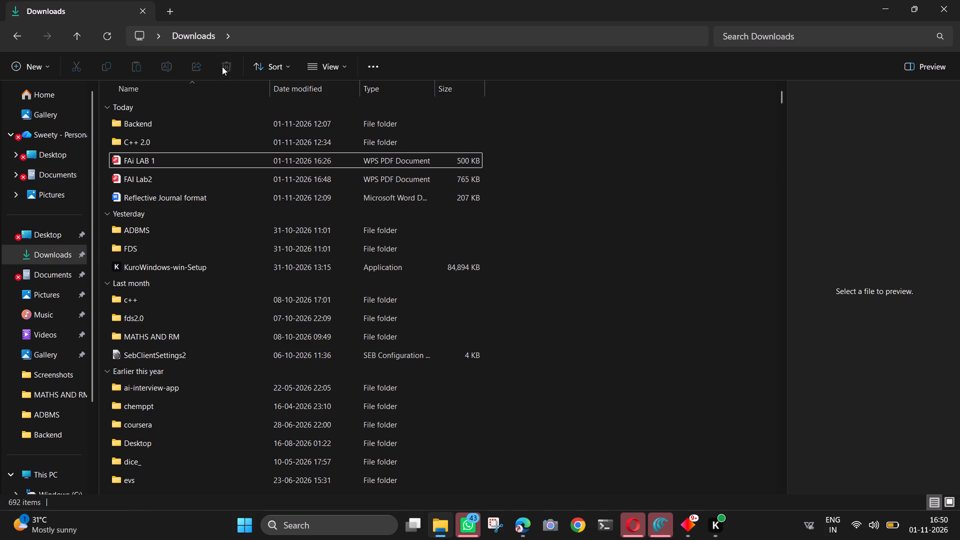
# Create a folder named FAI in Downloads and move the FAi LAB 1 PDF into it.
pyautogui.click(162, 161)
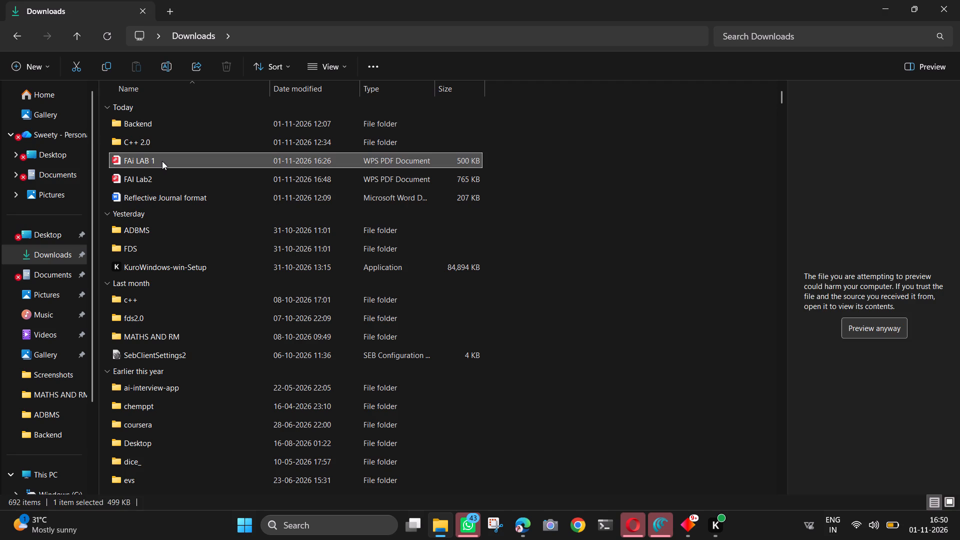
pyautogui.click(78, 64)
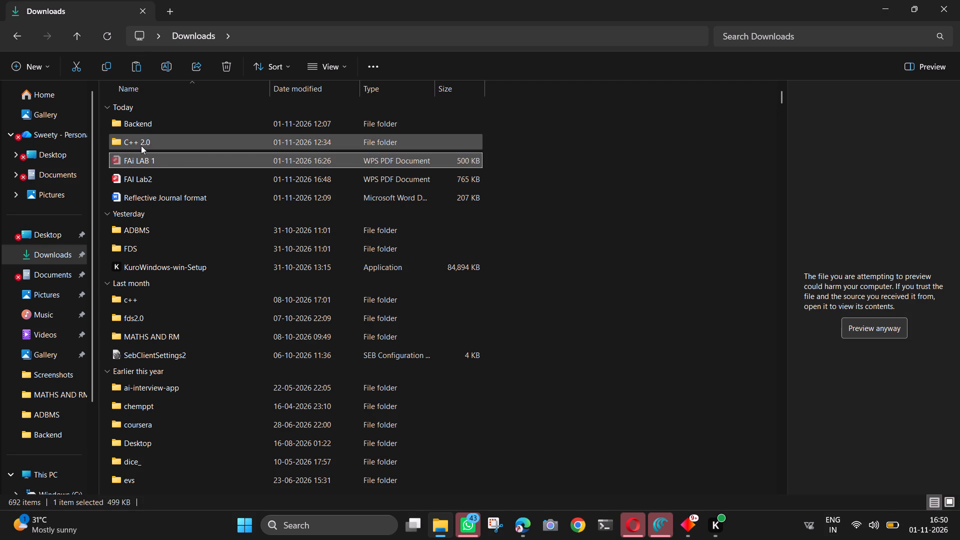
pyautogui.click(37, 69)
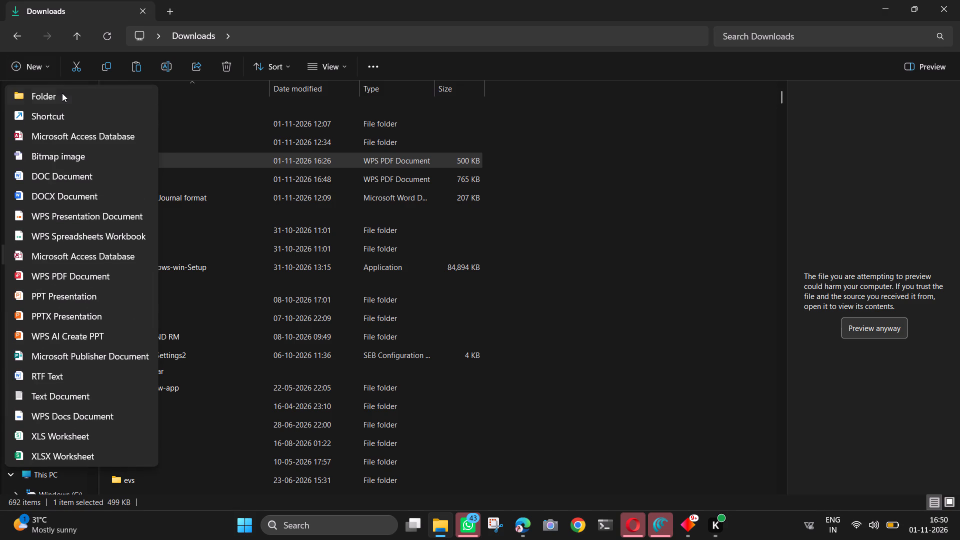
pyautogui.click(62, 93)
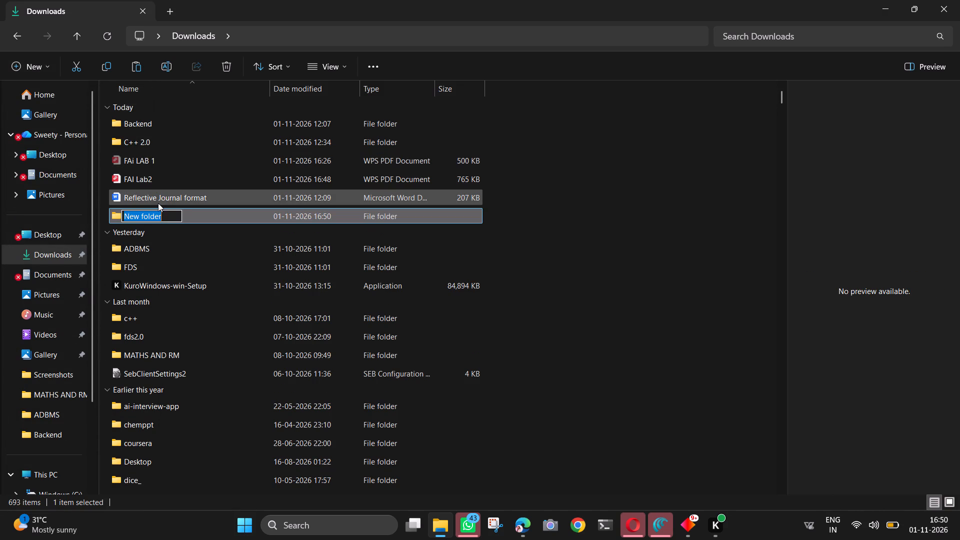
pyautogui.press('BackSpace')
pyautogui.write('FAI')
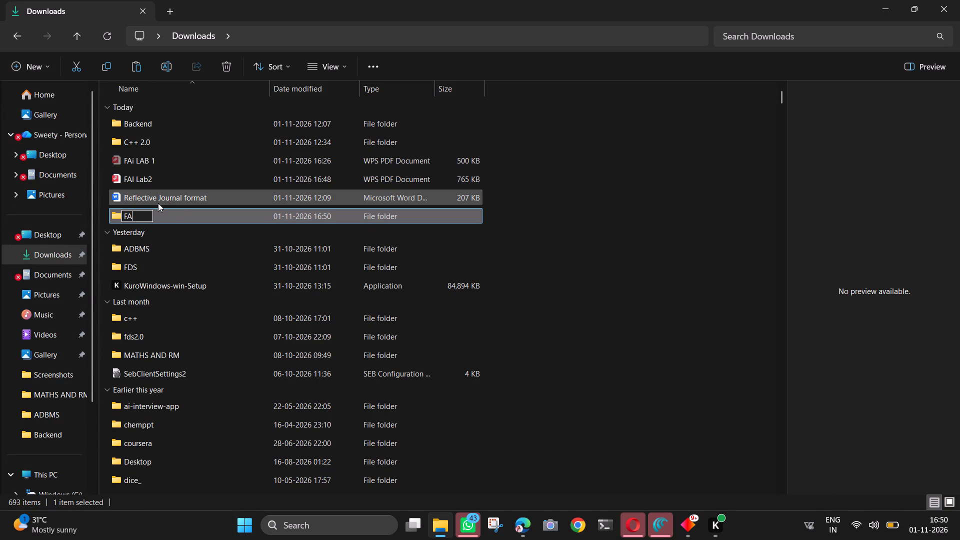
pyautogui.press('space')
pyautogui.press('Return')
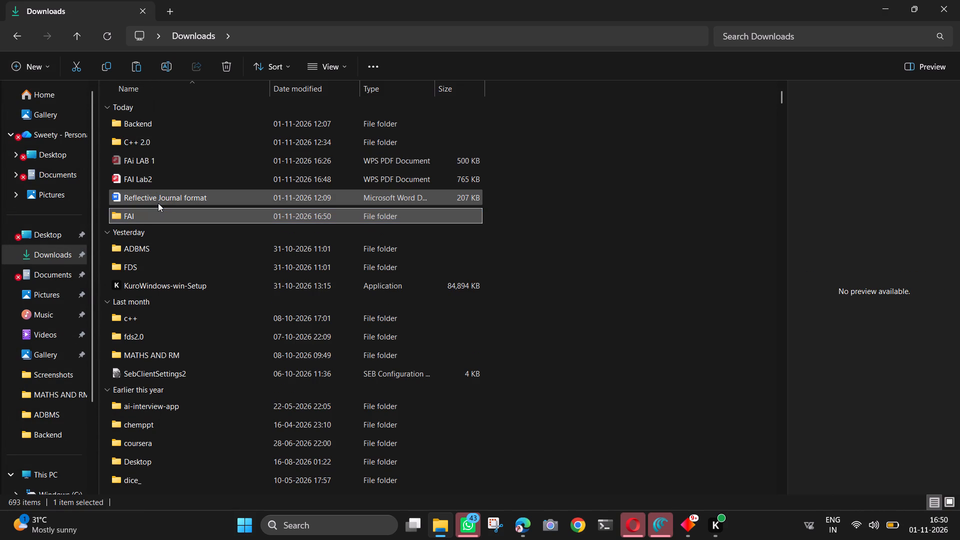
pyautogui.doubleClick(149, 219)
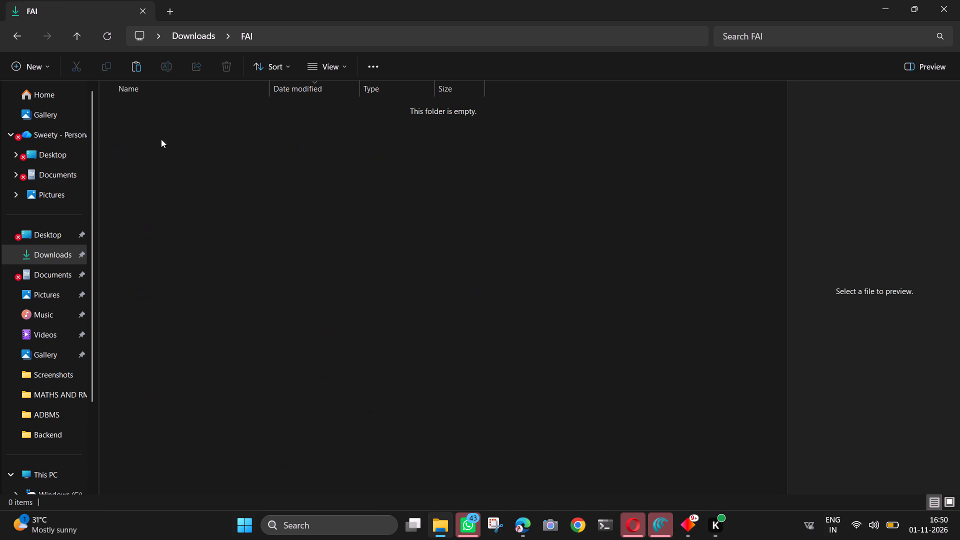
pyautogui.click(139, 67)
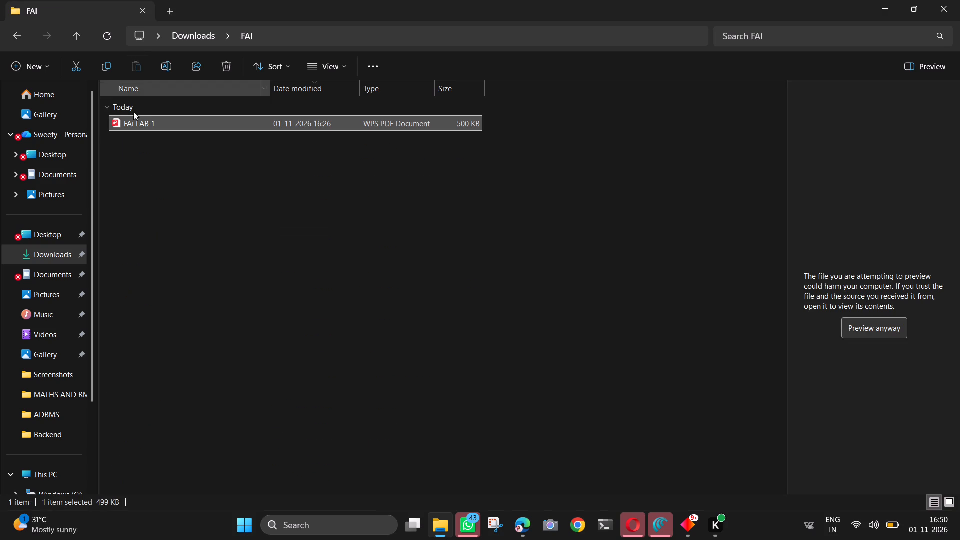
# Move the FAI Lab2 PDF from Downloads into the FAI folder and close File Explorer.
pyautogui.click(61, 257)
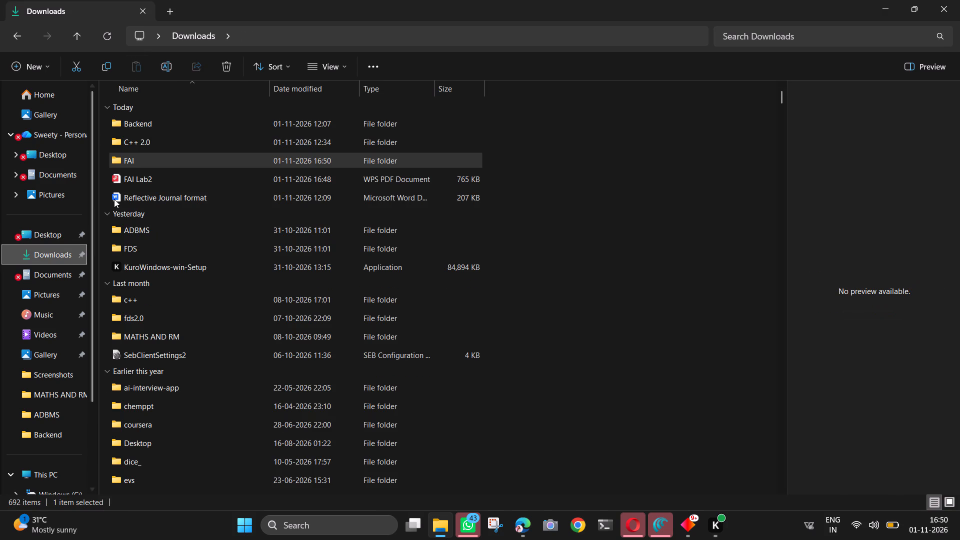
pyautogui.click(137, 183)
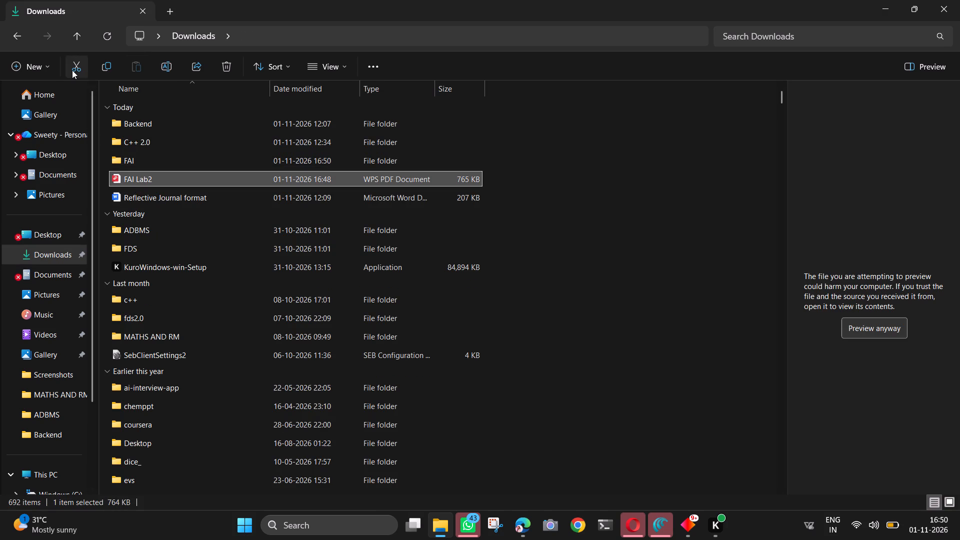
pyautogui.click(72, 70)
pyautogui.doubleClick(139, 166)
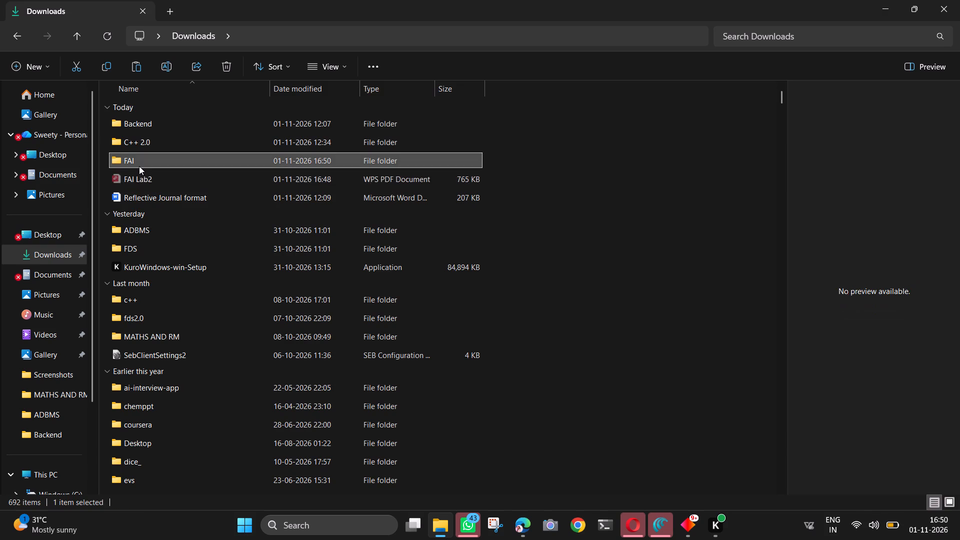
pyautogui.click(137, 61)
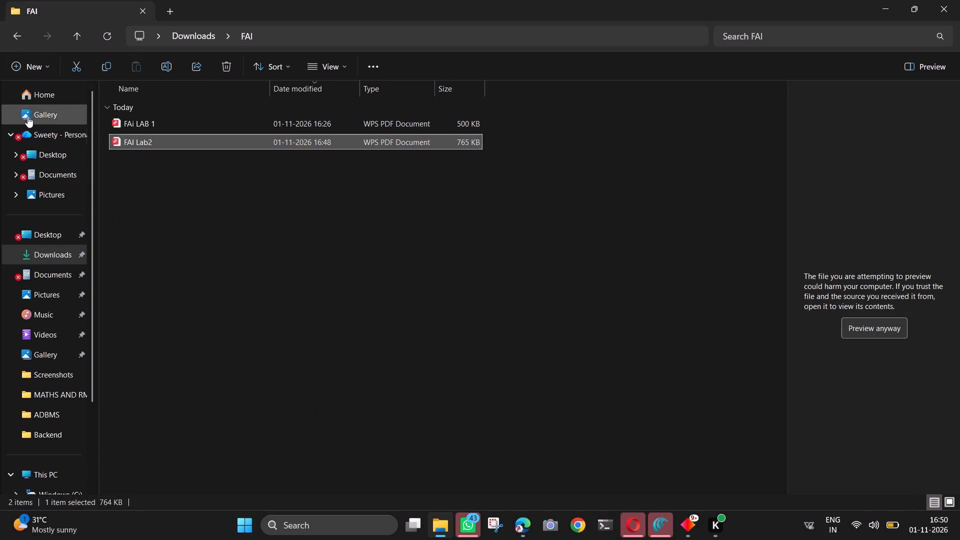
pyautogui.click(36, 253)
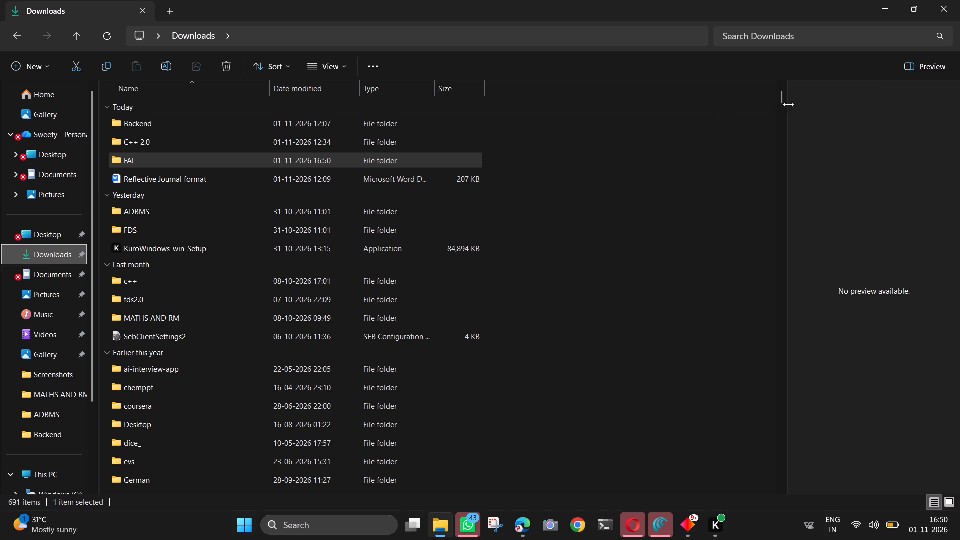
pyautogui.click(940, 11)
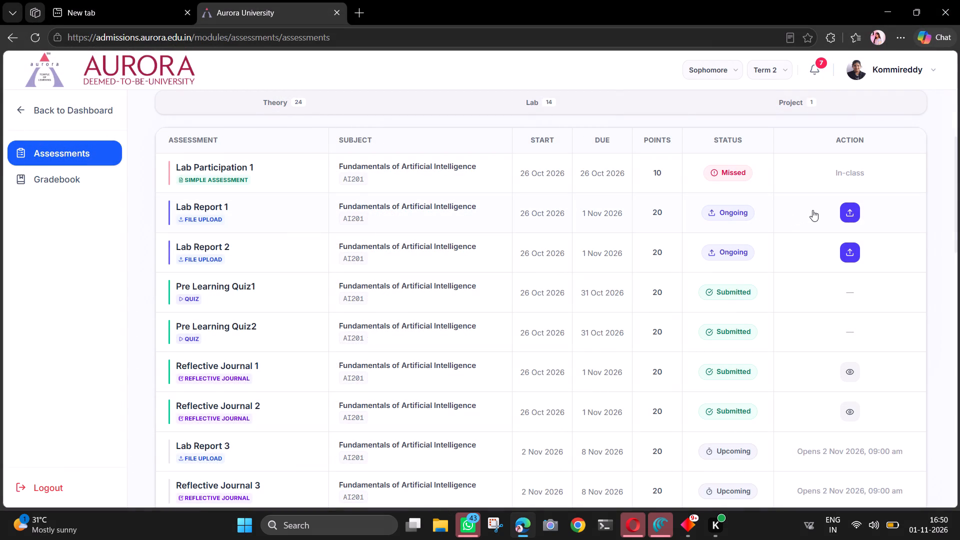
# Submit the FAi LAB 1 PDF from the Downloads FAI folder for the Lab Report 1 assessment.
pyautogui.click(849, 212)
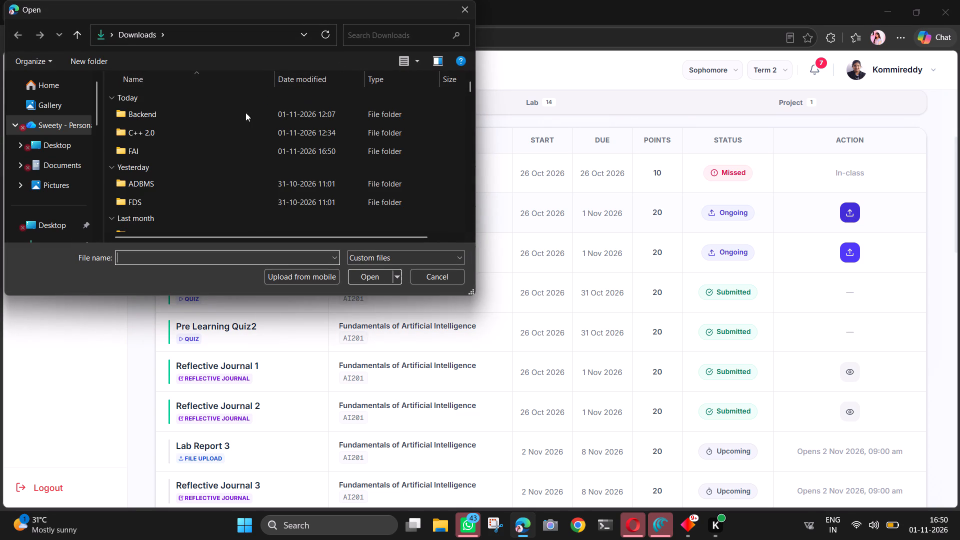
pyautogui.doubleClick(253, 155)
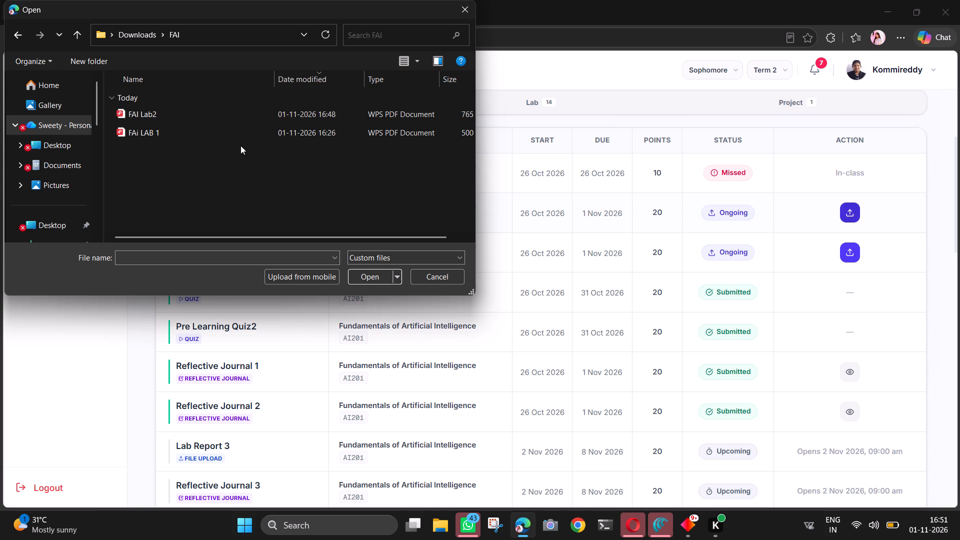
pyautogui.doubleClick(226, 136)
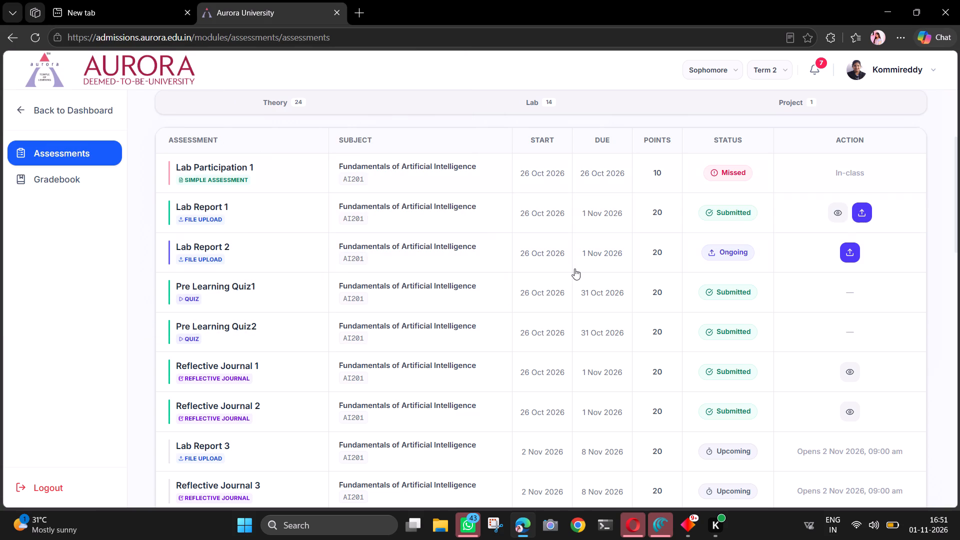
# Submit the FAI Lab2 PDF from the FAI folder for the Lab Report 2 assessment.
pyautogui.click(849, 253)
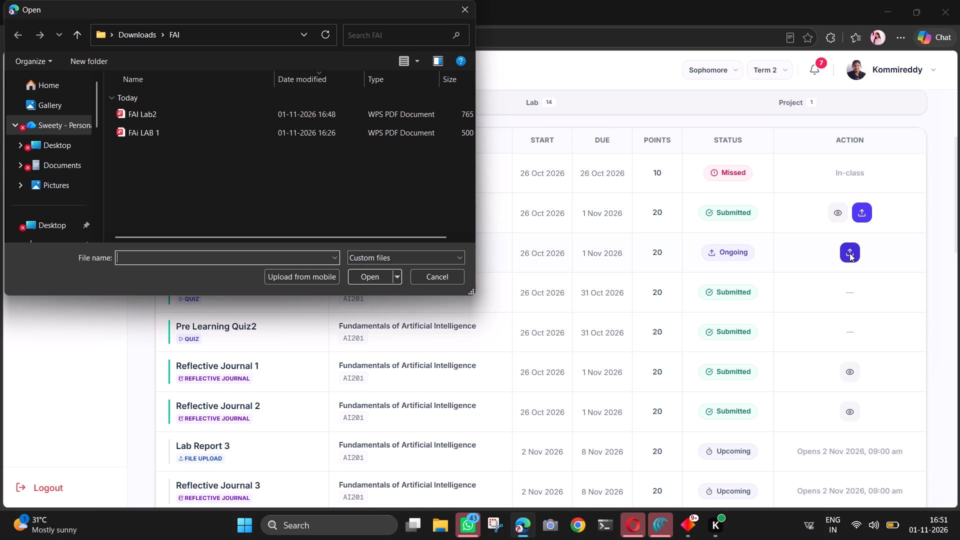
pyautogui.hscroll(-1, 301, 47)
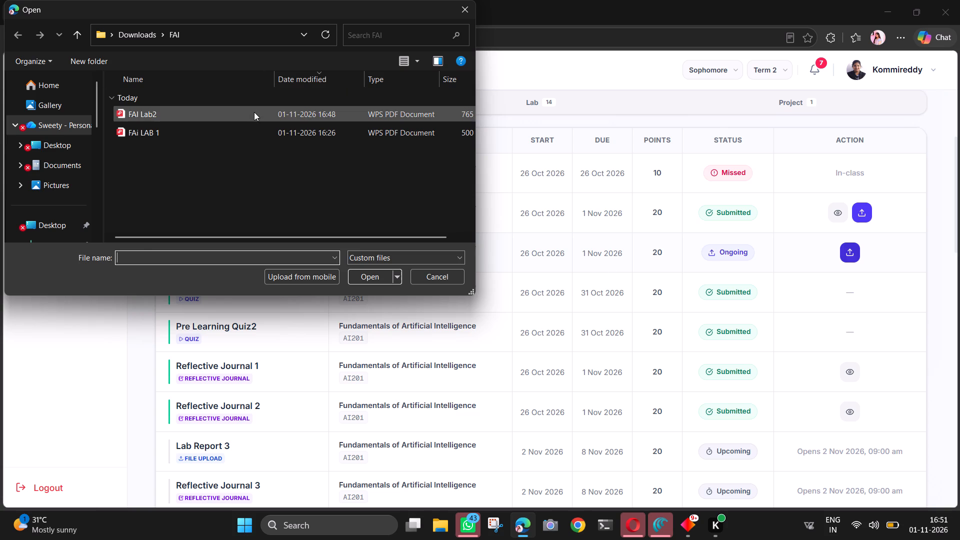
pyautogui.doubleClick(254, 112)
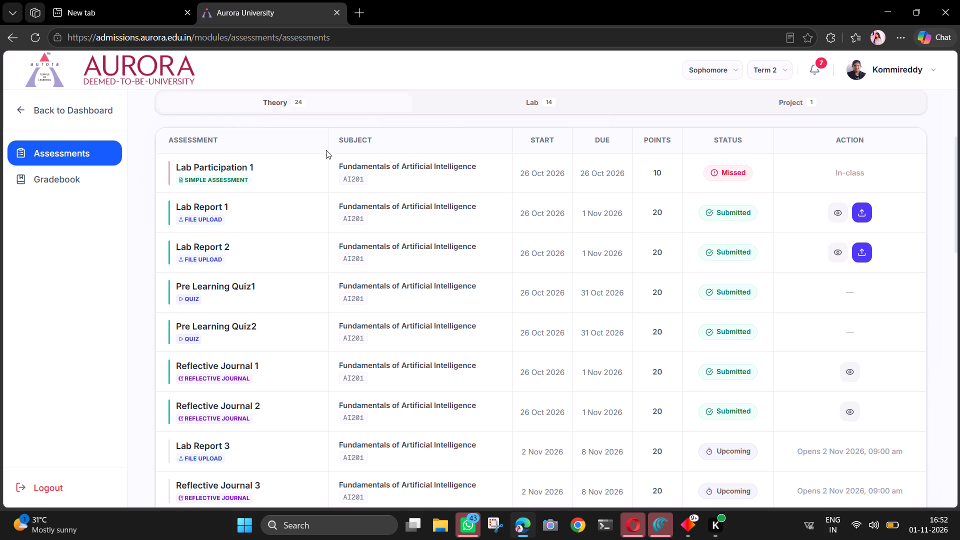
# Open the submitted Lab Report 1 PDF from the assessments list and review Experiment 1 through its explanation and Colab link.
pyautogui.click(840, 216)
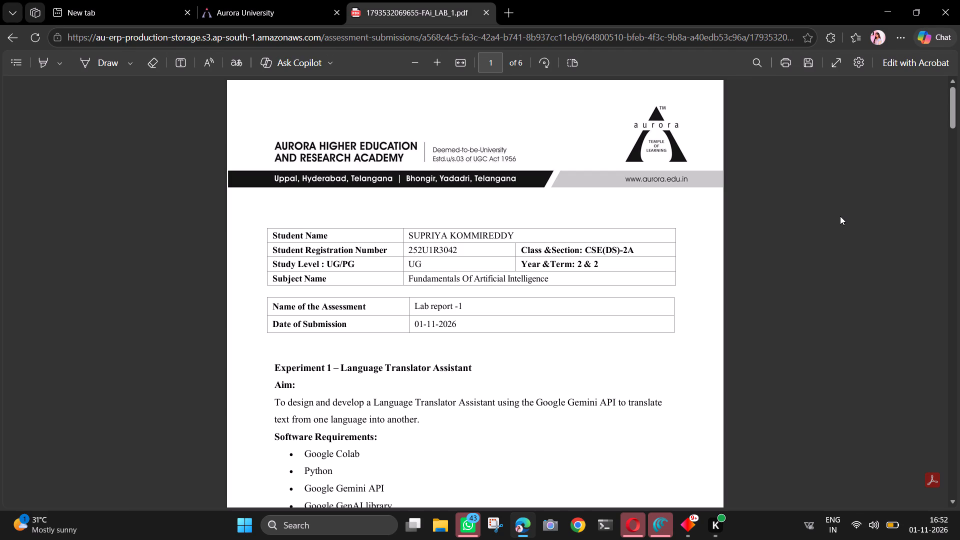
pyautogui.scroll(-3, 454, 349)
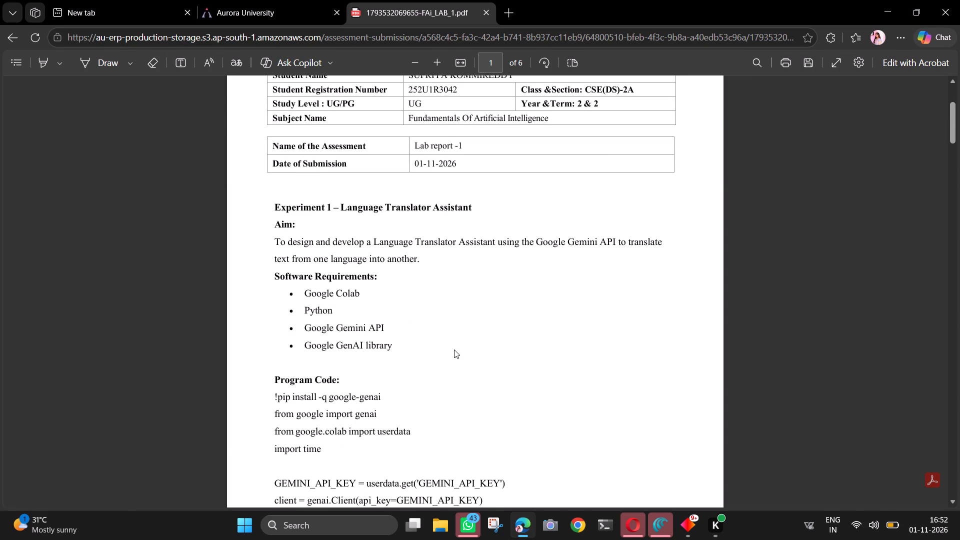
pyautogui.scroll(-11, 454, 349)
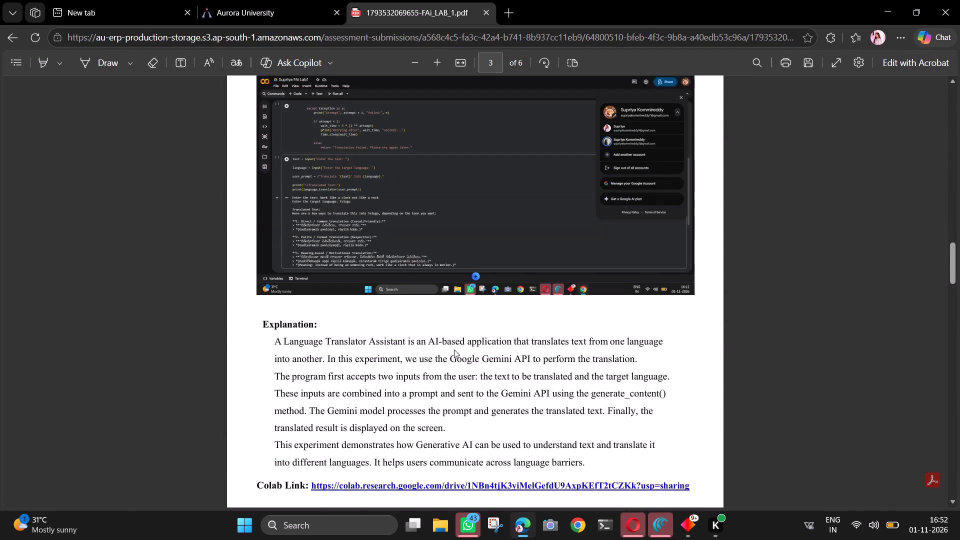
pyautogui.scroll(-3, 454, 349)
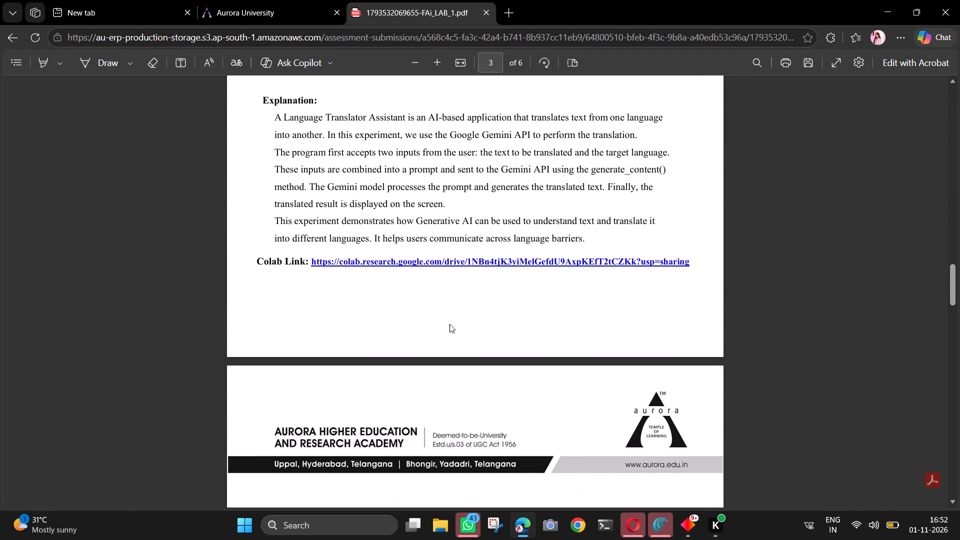
# Test the Language Translator Assistant experiment's Colab link and return to the submitted PDF.
pyautogui.click(441, 264)
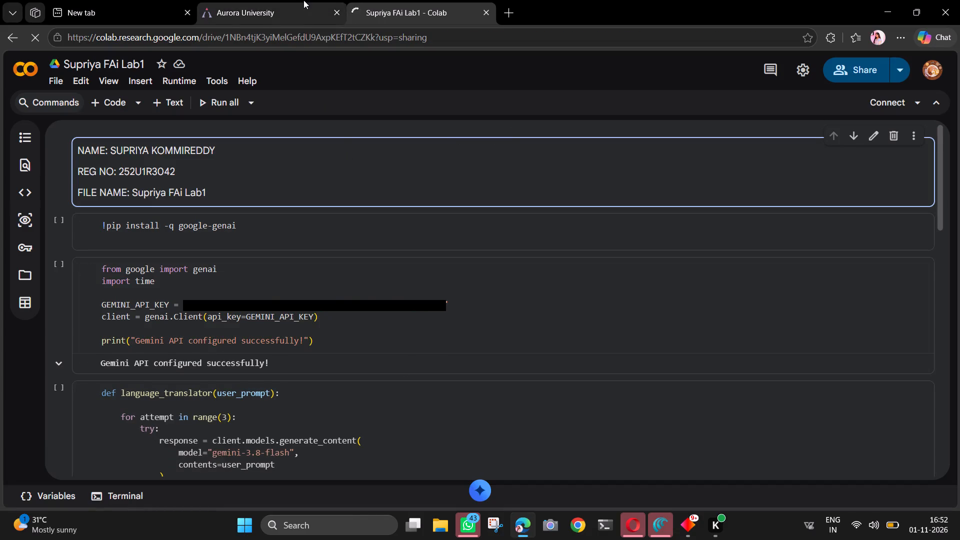
pyautogui.click(303, 0)
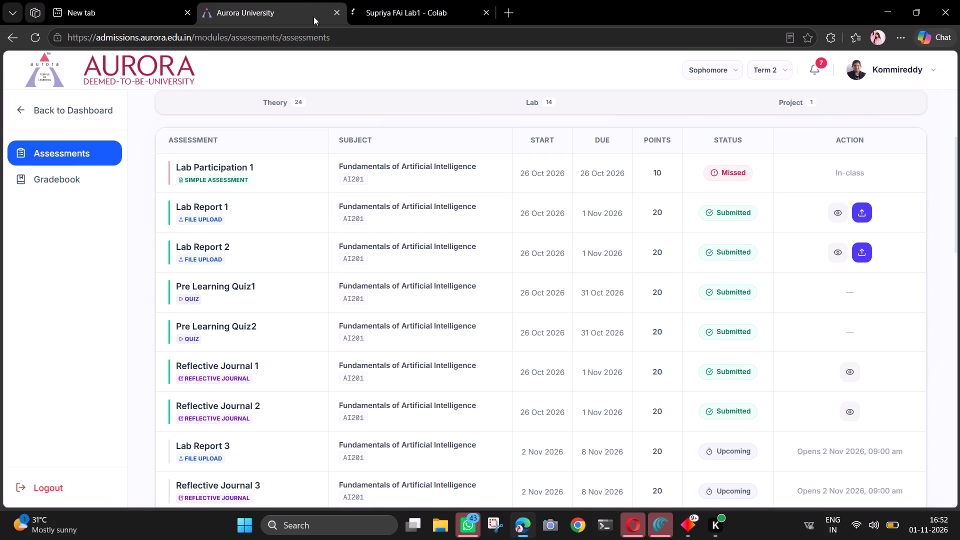
pyautogui.click(455, 20)
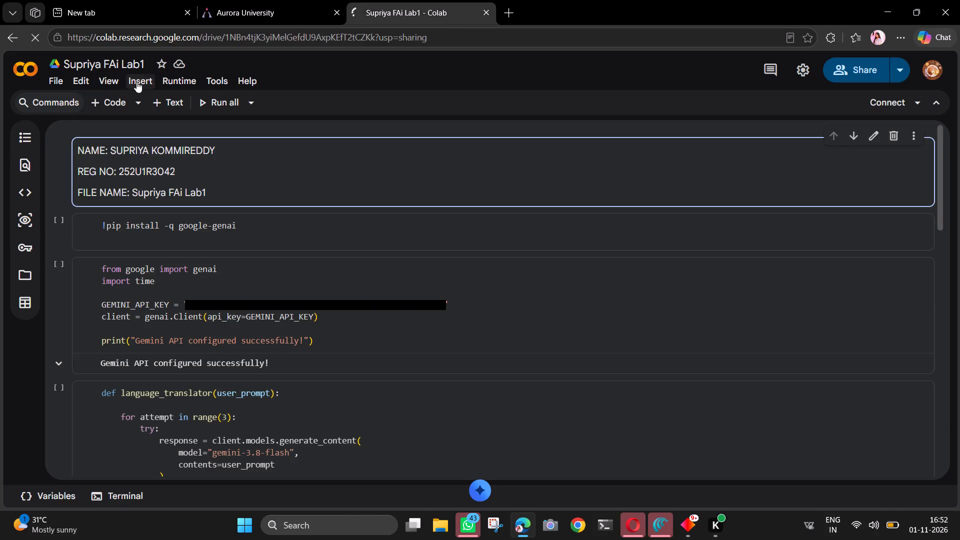
pyautogui.click(10, 41)
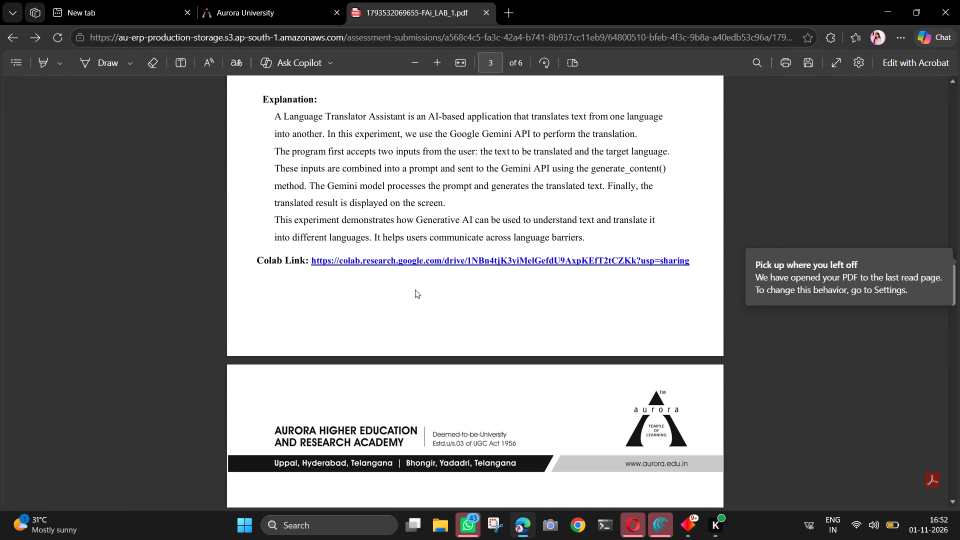
# Review the rest of the Lab Report 1 PDF, then open its Question Generator Colab link and inspect the notebook from top to bottom.
pyautogui.scroll(-12, 415, 289)
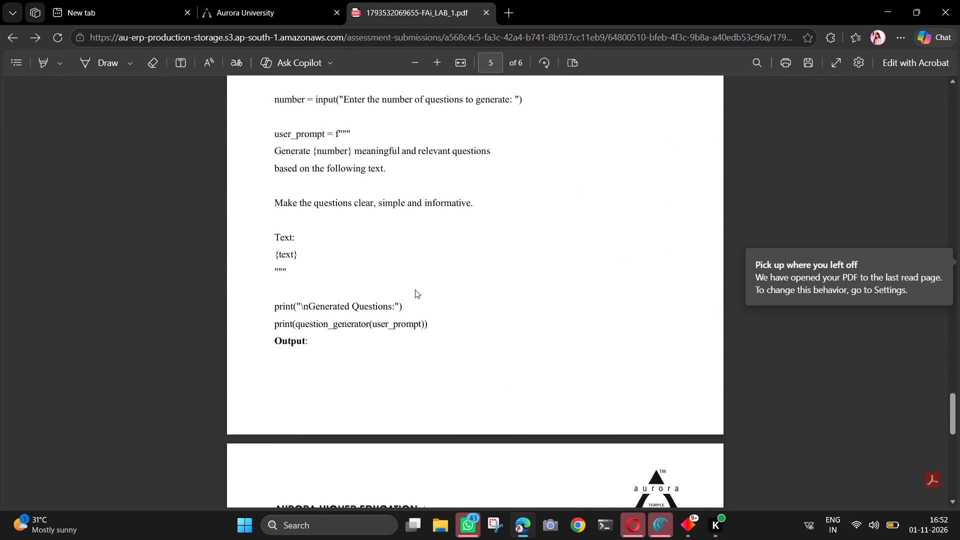
pyautogui.scroll(-8, 415, 289)
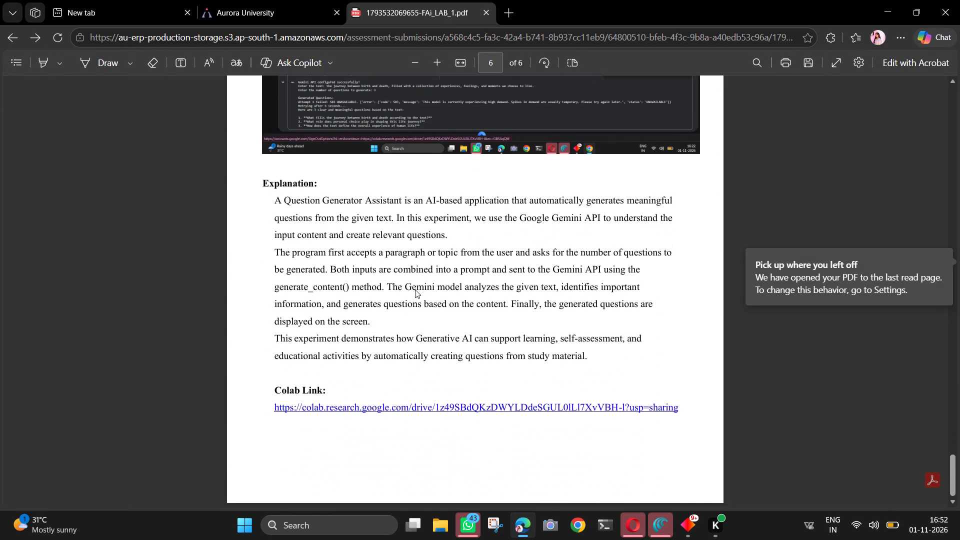
pyautogui.scroll(-2, 415, 289)
pyautogui.click(402, 409)
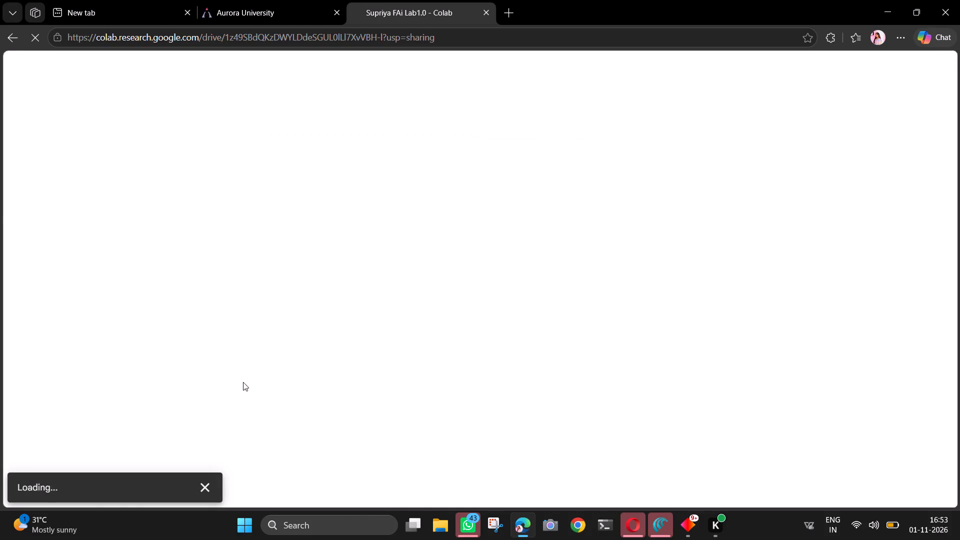
pyautogui.scroll(-3, 314, 260)
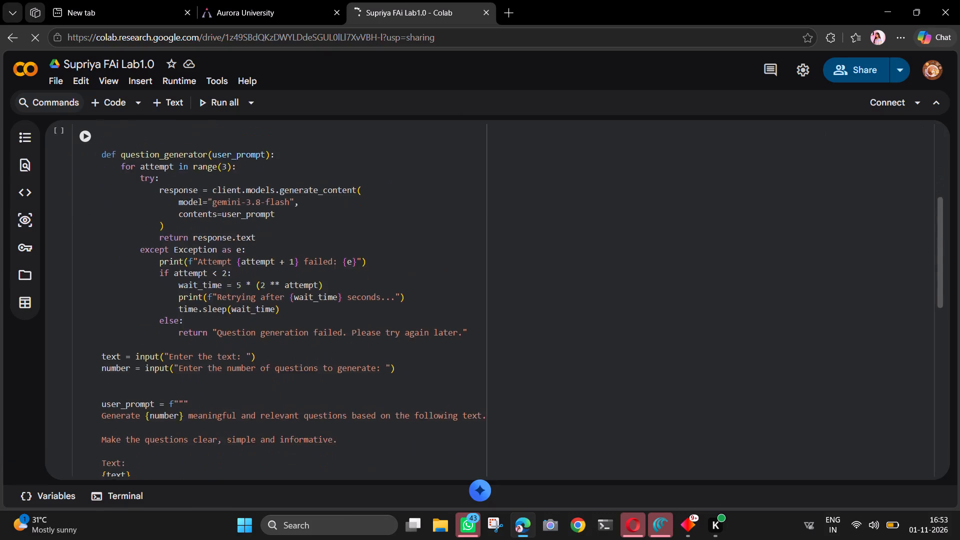
pyautogui.scroll(6, 314, 260)
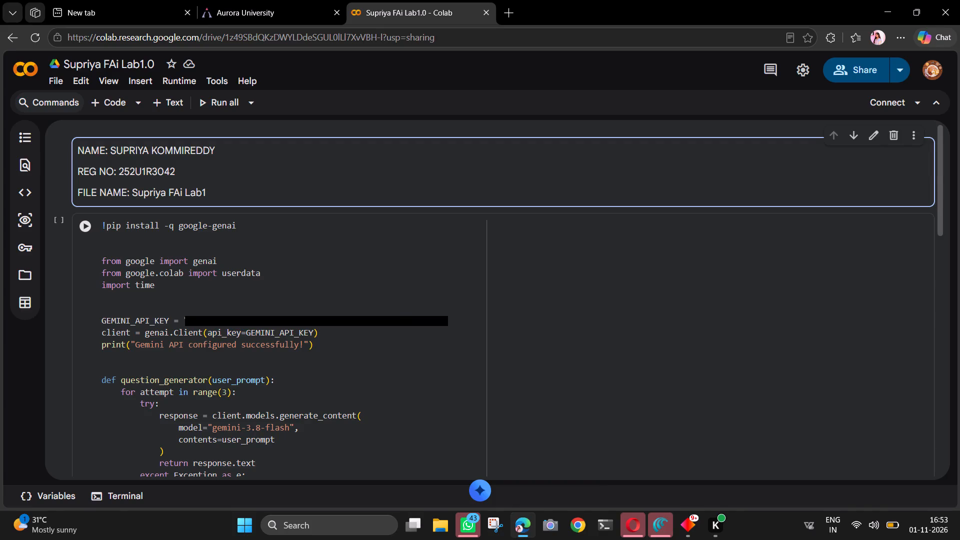
pyautogui.scroll(-1, 235, 382)
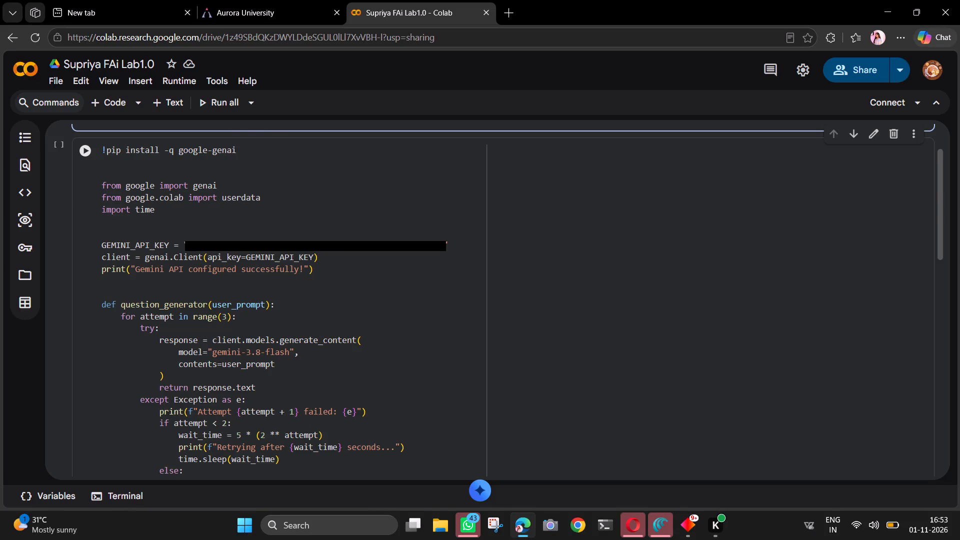
pyautogui.scroll(-8, 289, 435)
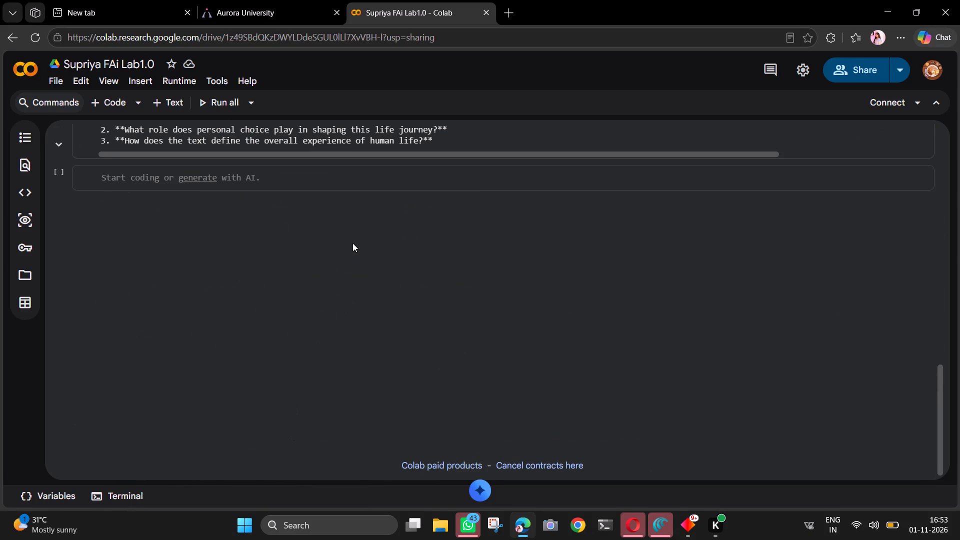
pyautogui.scroll(13, 352, 243)
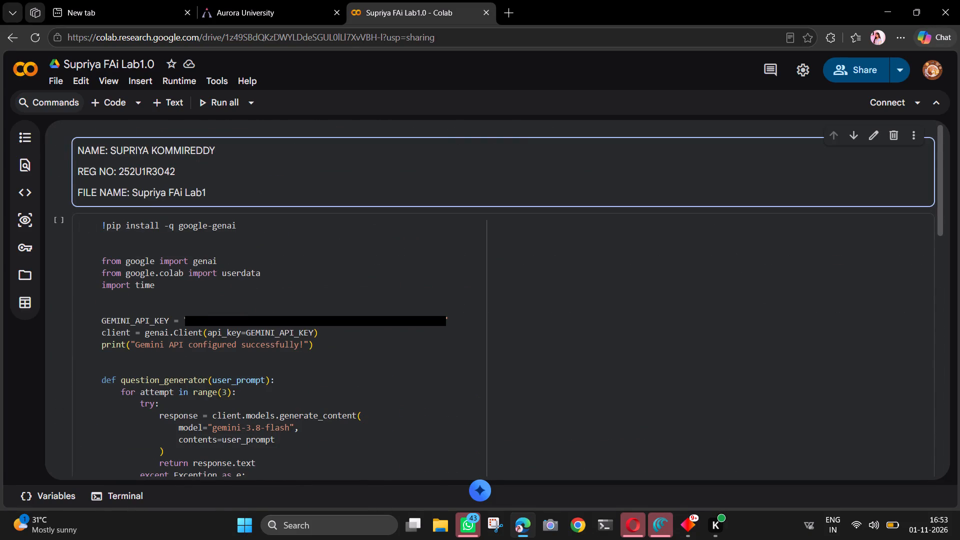
# Open the submitted Lab Report 2 PDF from the portal, close the Lab 1 Colab notebook, and review the report up to its Colab link.
pyautogui.click(260, 0)
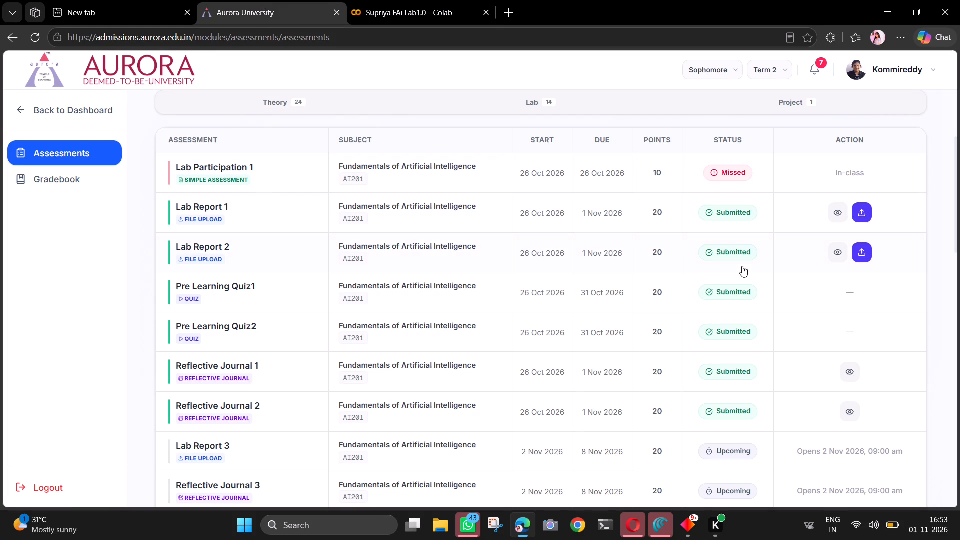
pyautogui.click(835, 252)
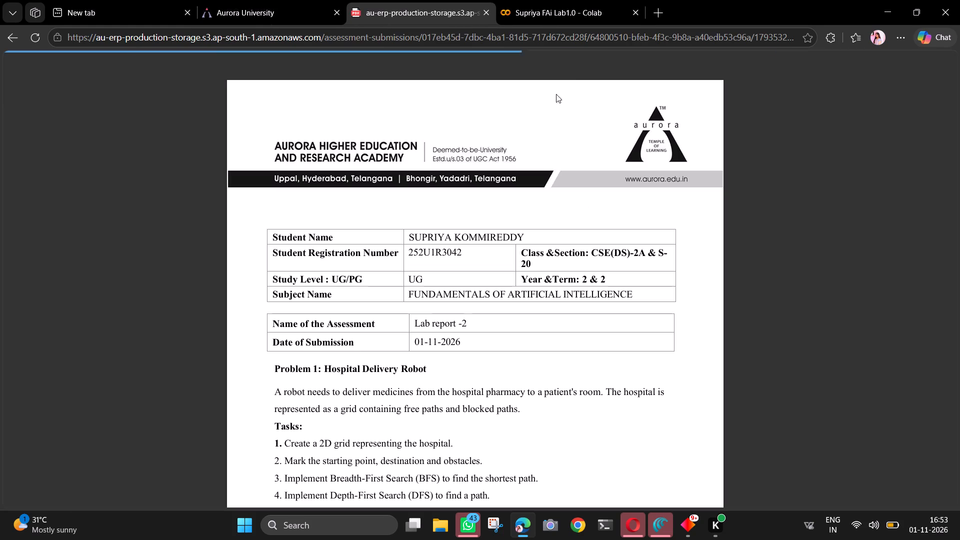
pyautogui.click(635, 16)
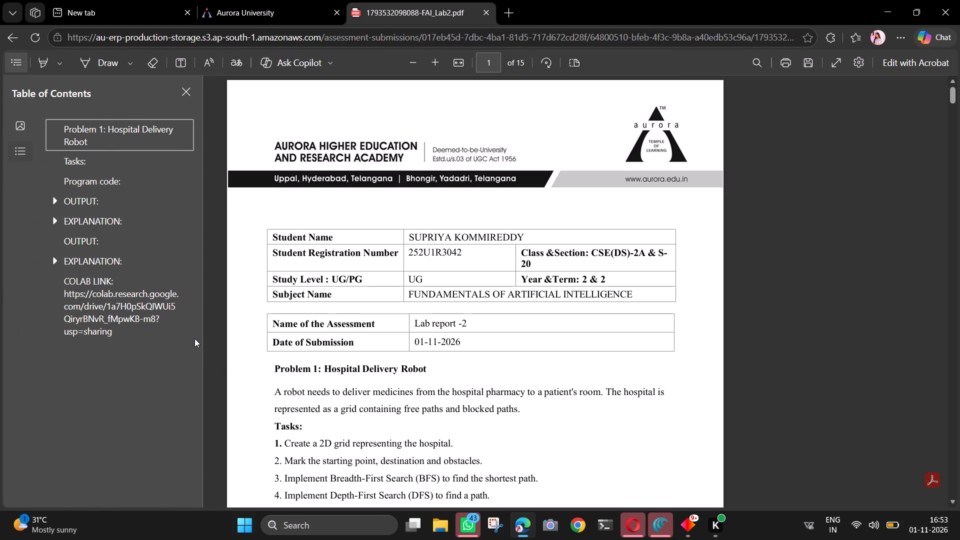
pyautogui.scroll(-7, 400, 341)
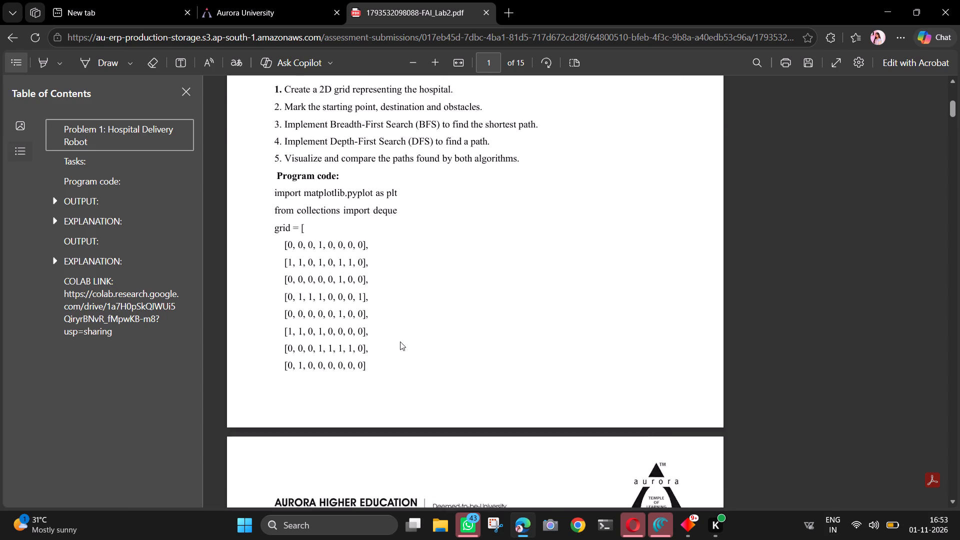
pyautogui.scroll(-11, 400, 341)
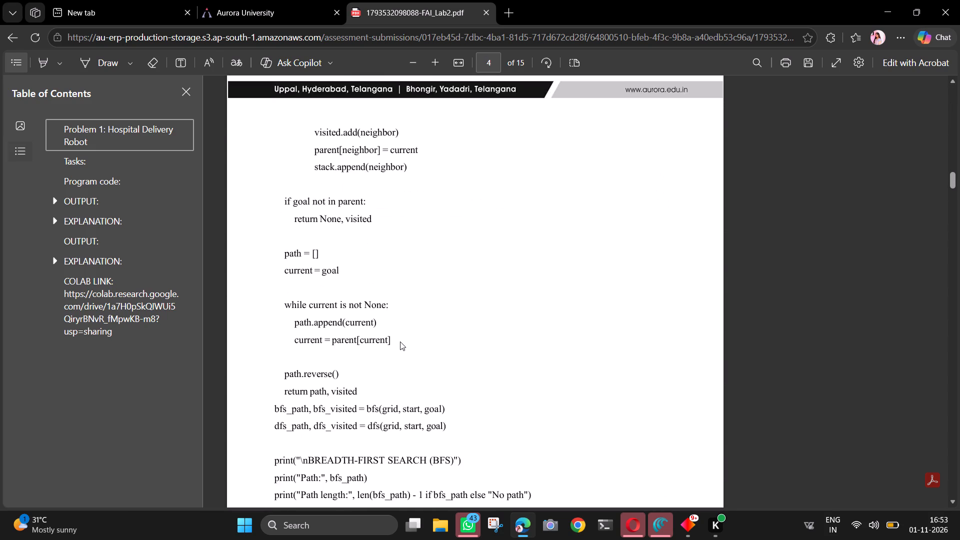
pyautogui.scroll(-11, 400, 341)
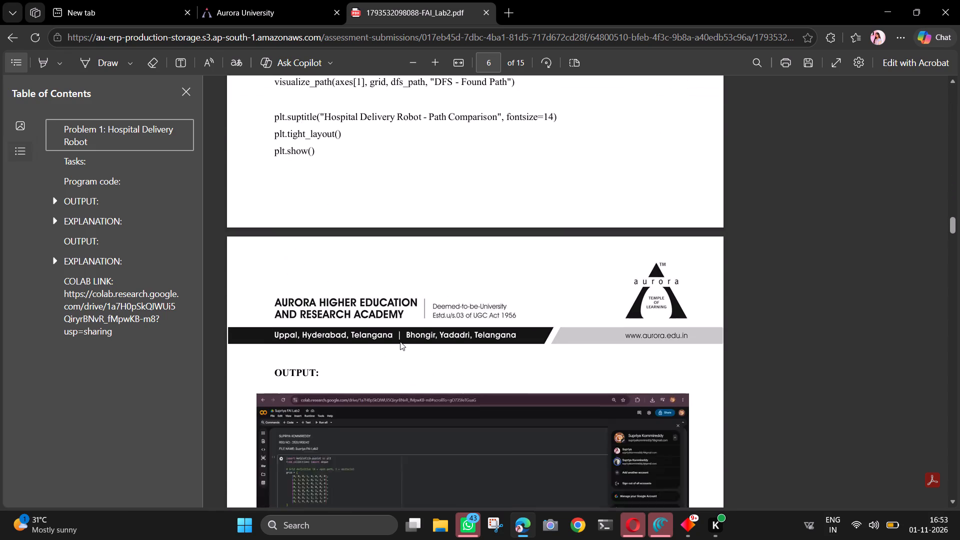
pyautogui.scroll(-12, 400, 341)
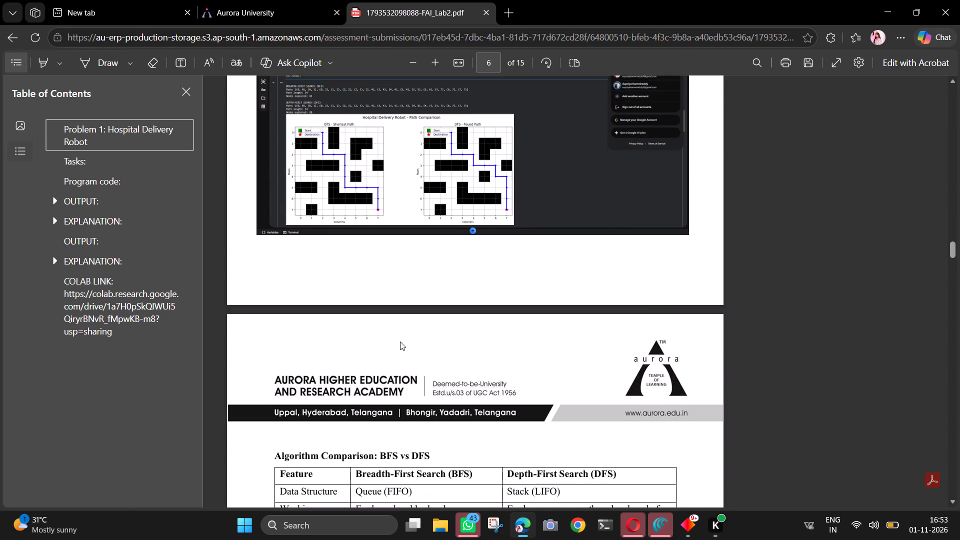
pyautogui.scroll(-12, 400, 341)
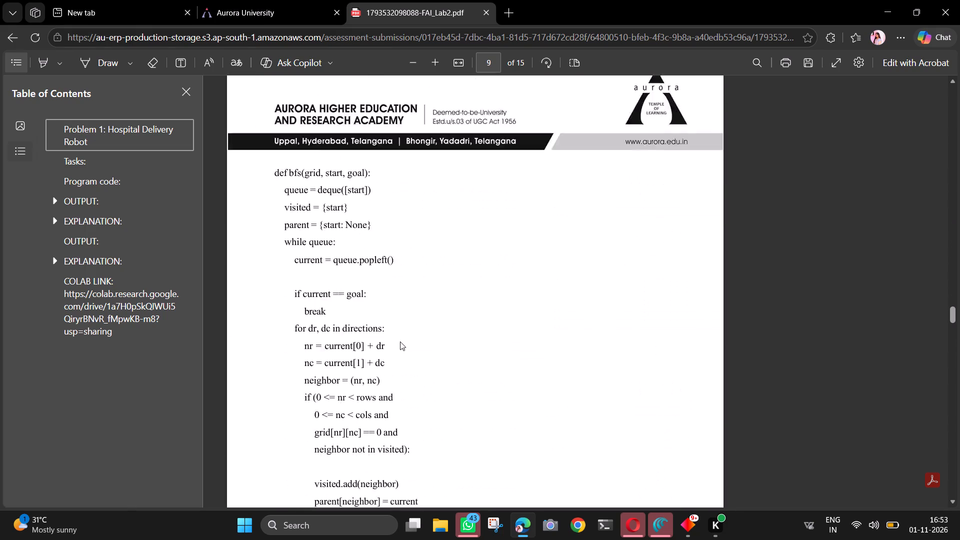
pyautogui.scroll(-12, 400, 341)
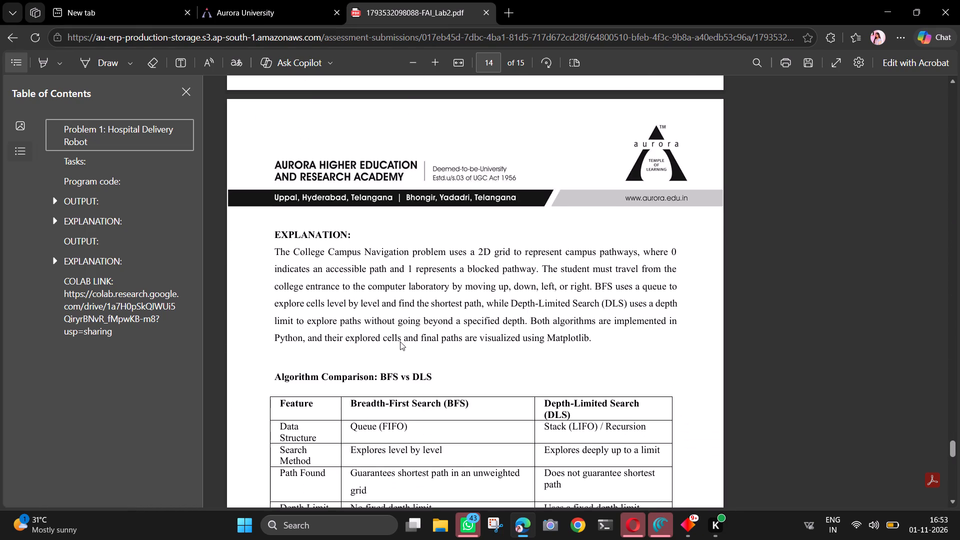
pyautogui.scroll(-5, 400, 341)
# Test the Colab link after the BFS vs DLS comparison in Lab Report 2 and return to the PDF.
pyautogui.click(394, 261)
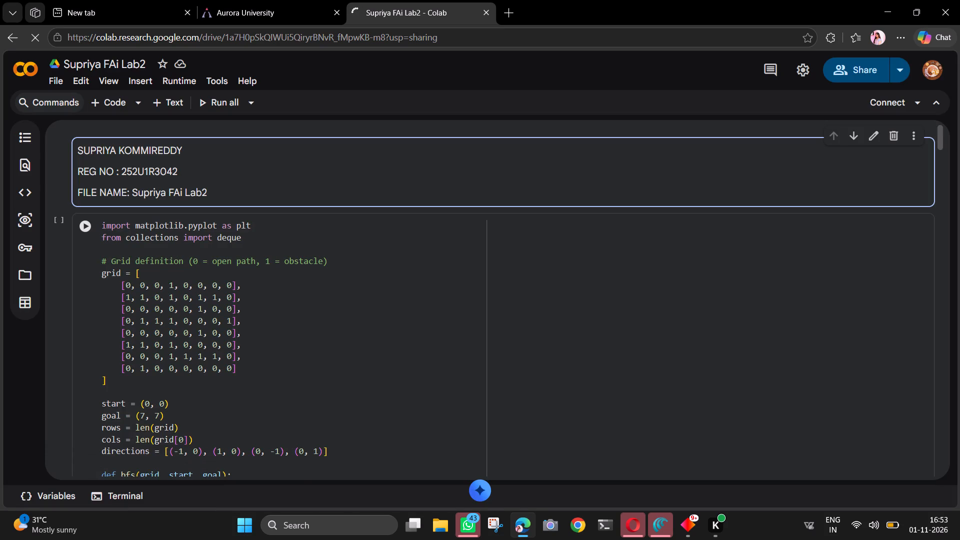
pyautogui.click(283, 7)
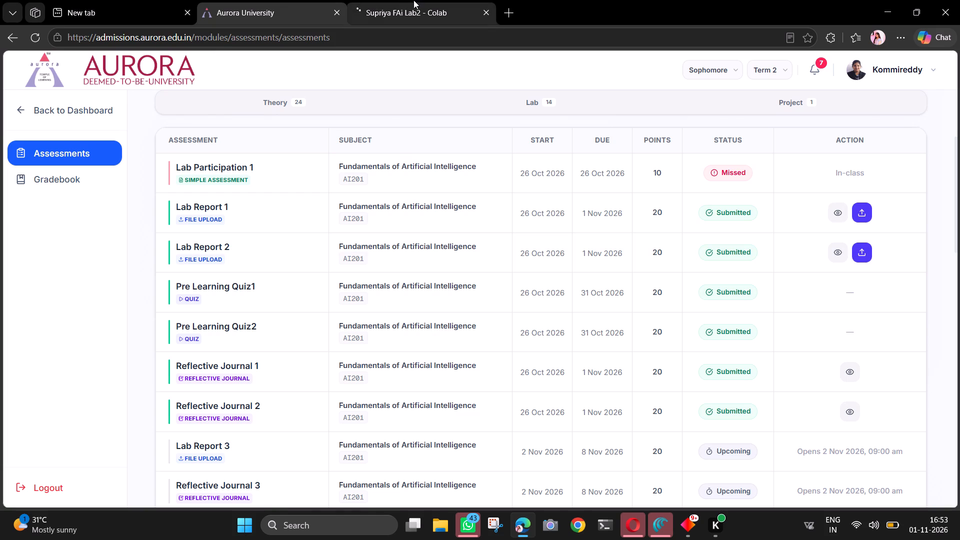
pyautogui.click(415, 0)
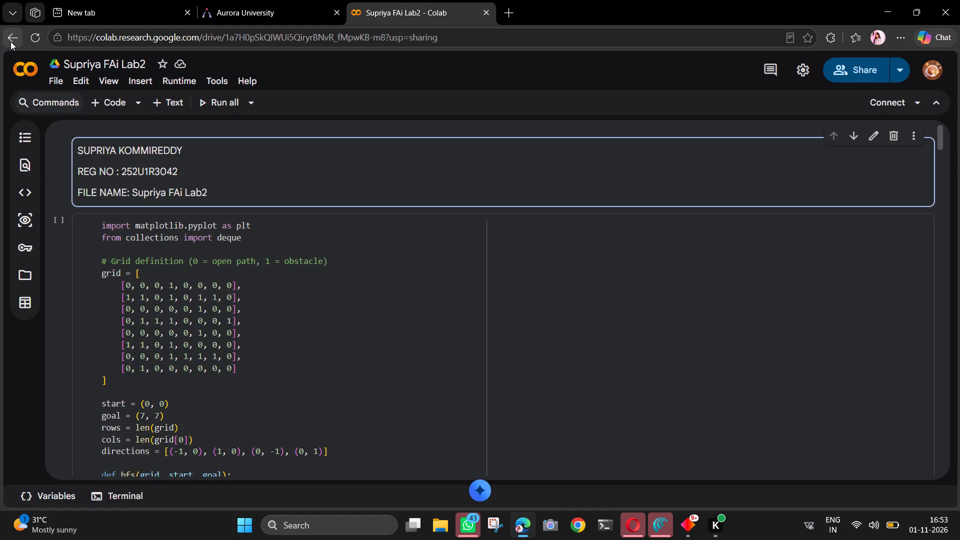
pyautogui.click(10, 41)
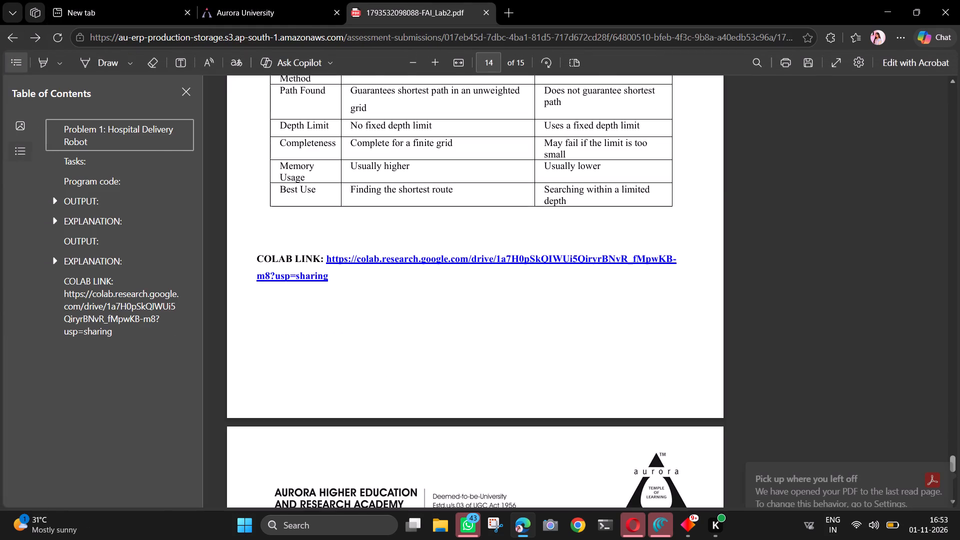
# Check the final pages of the submitted Lab Report 2 PDF and close it.
pyautogui.scroll(-13, 346, 238)
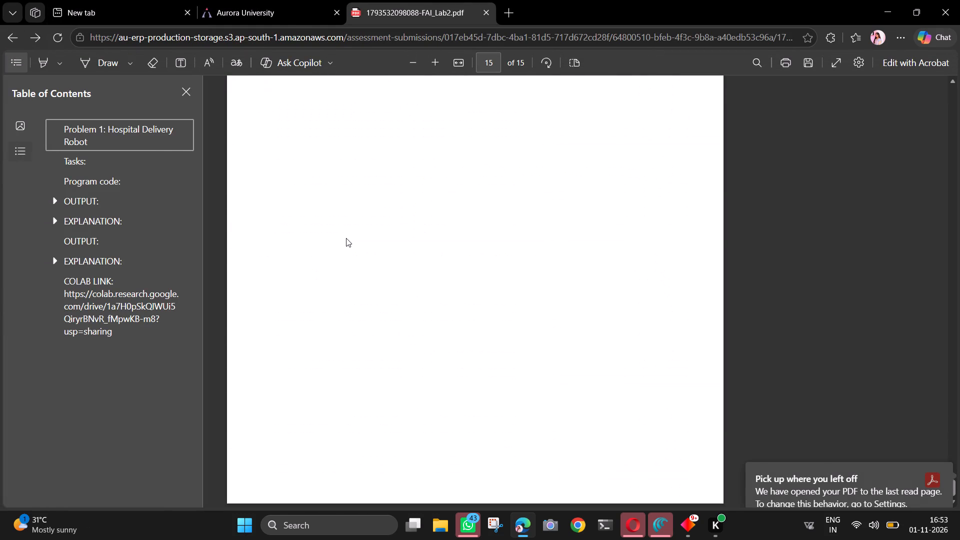
pyautogui.scroll(-2, 346, 238)
pyautogui.scroll(19, 346, 238)
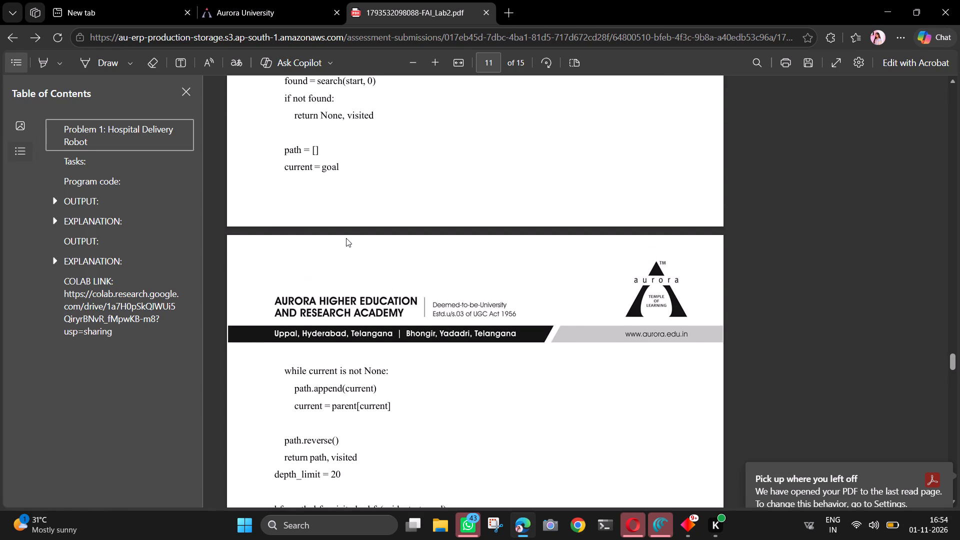
pyautogui.click(488, 11)
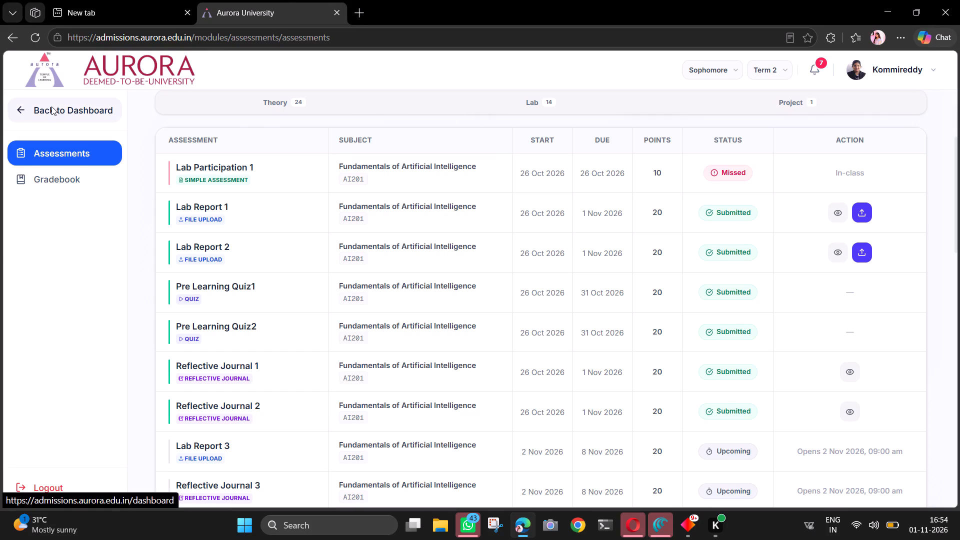
# Reload the Fundamentals of Artificial Intelligence assessments page to recheck the submission statuses.
pyautogui.scroll(1, 190, 228)
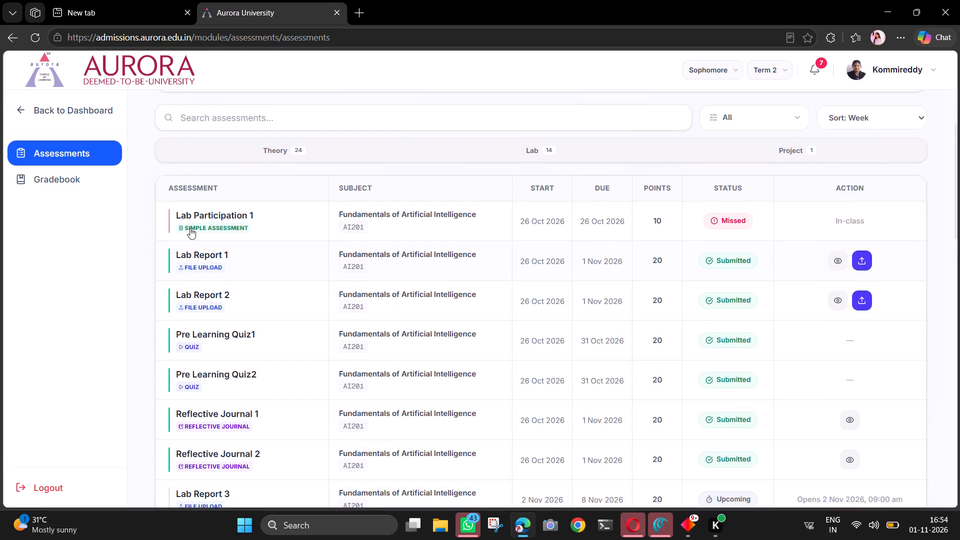
pyautogui.scroll(1, 190, 228)
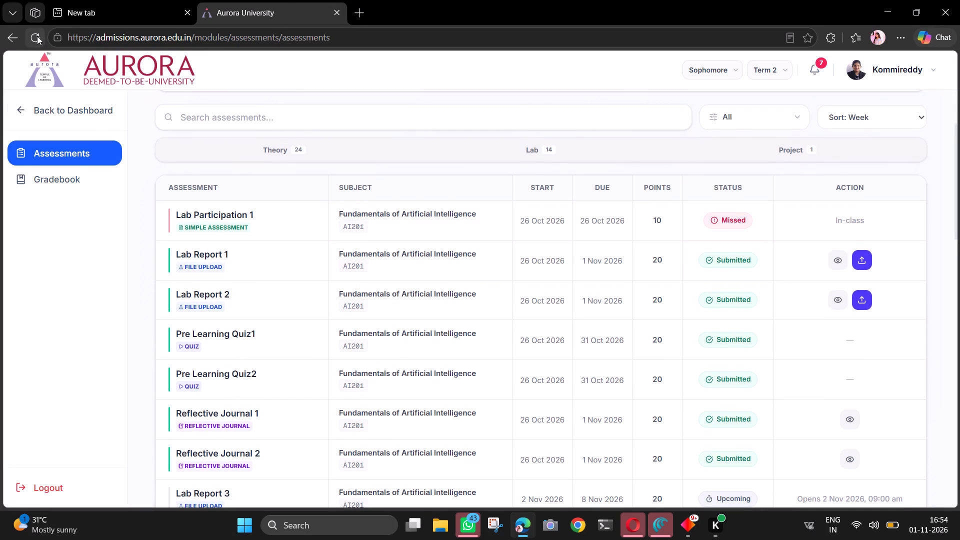
pyautogui.click(37, 36)
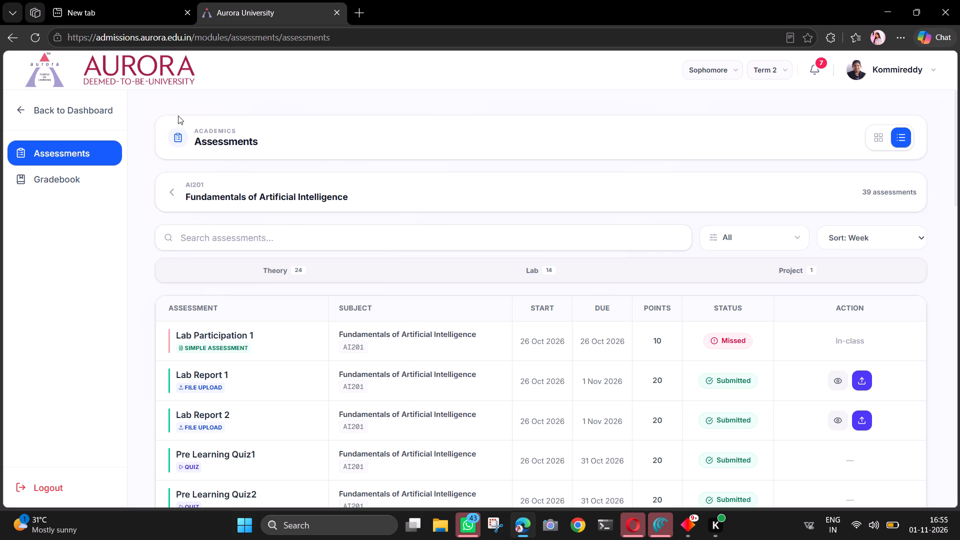
# Leave the Fundamentals of Artificial Intelligence list for the all-courses assessments overview and look through the course cards for due work.
pyautogui.scroll(-1, 178, 115)
pyautogui.scroll(6, 178, 115)
pyautogui.click(37, 119)
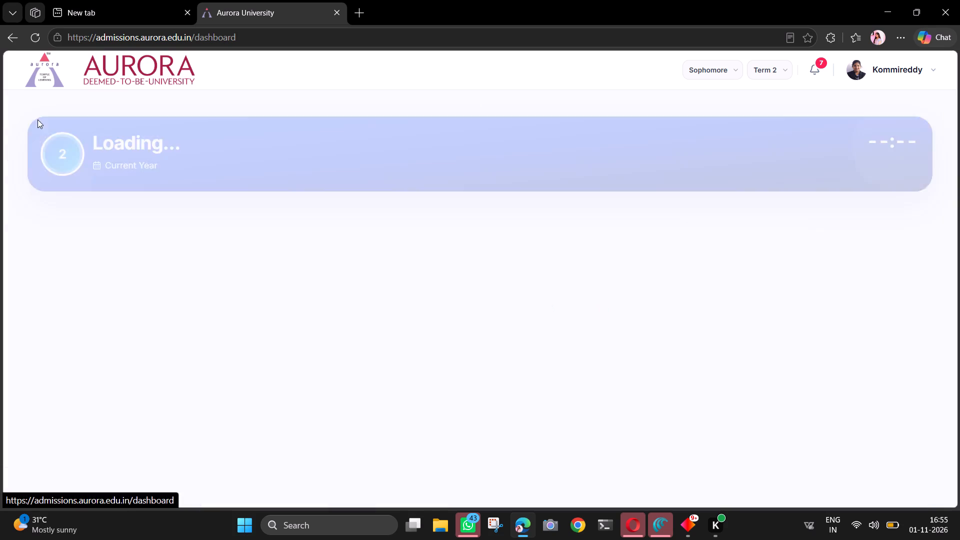
pyautogui.click(202, 322)
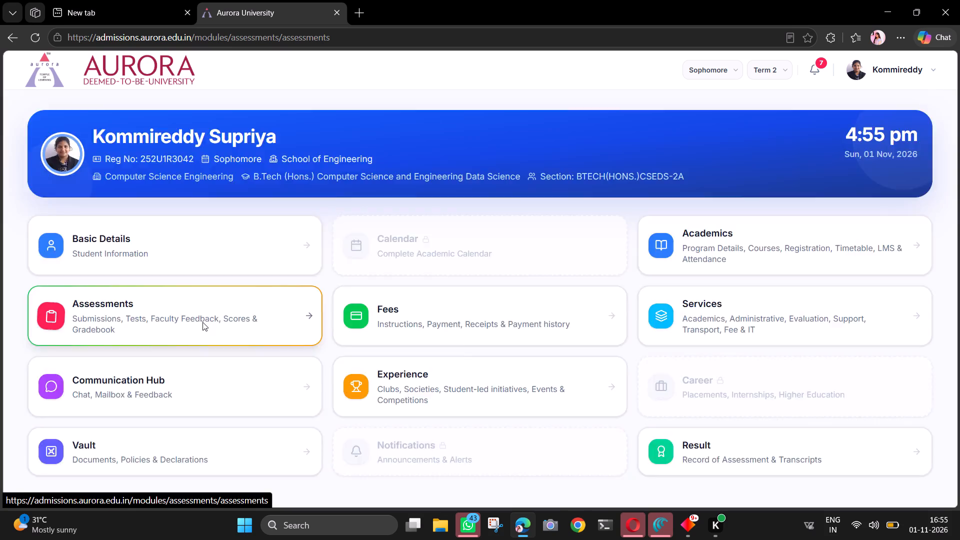
pyautogui.click(83, 107)
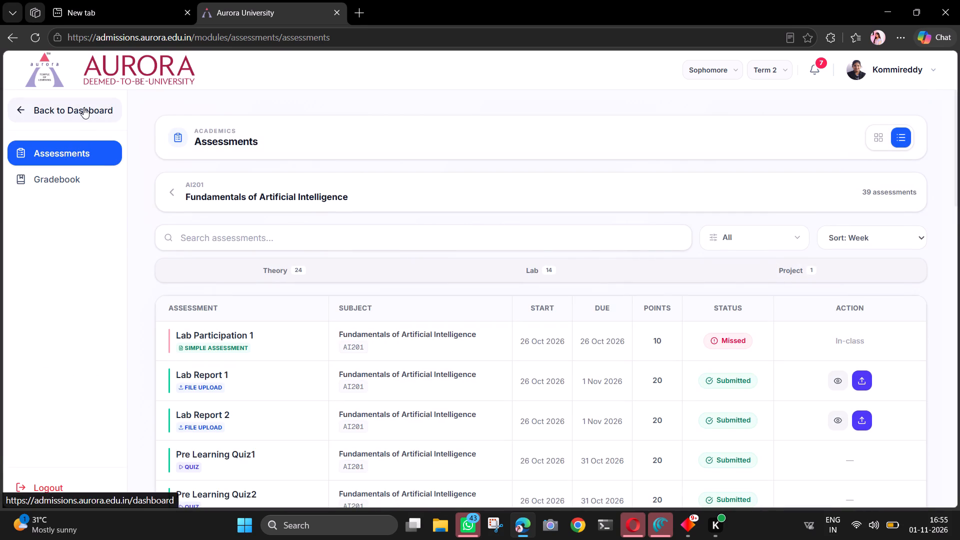
pyautogui.click(119, 297)
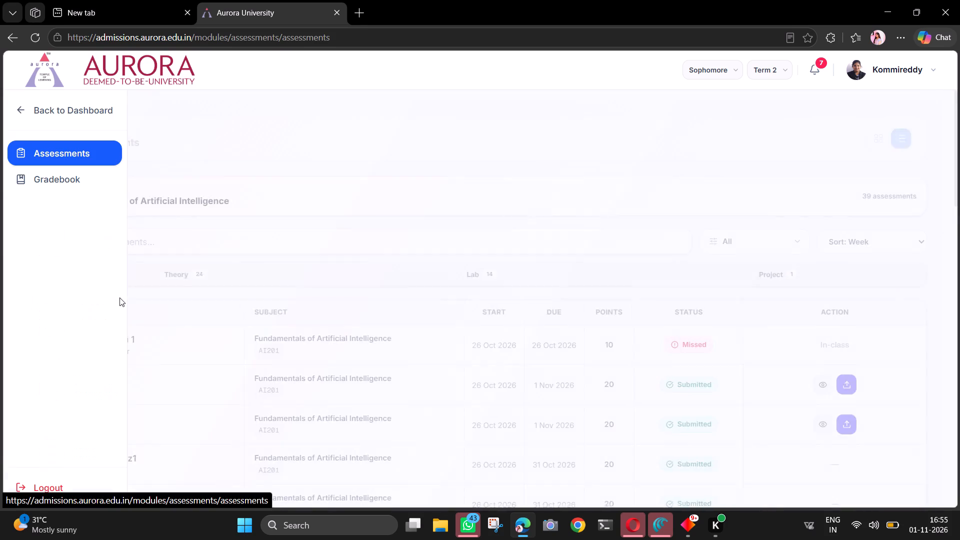
pyautogui.click(172, 194)
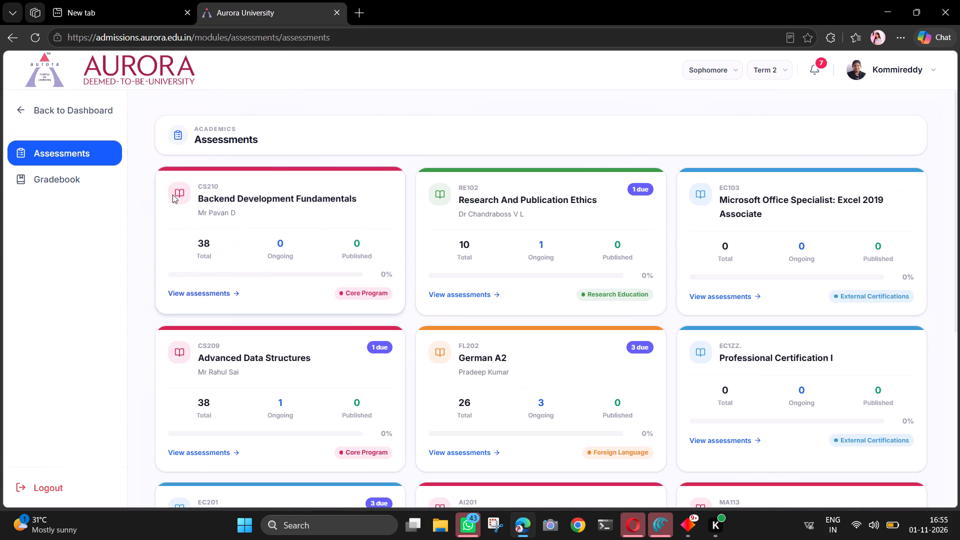
pyautogui.scroll(-4, 304, 311)
pyautogui.scroll(-1, 337, 216)
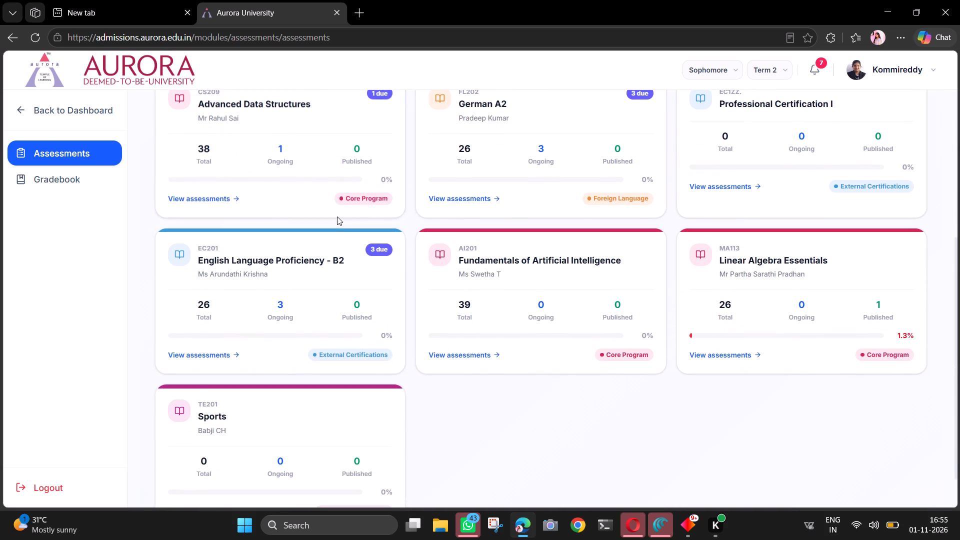
pyautogui.scroll(-1, 337, 216)
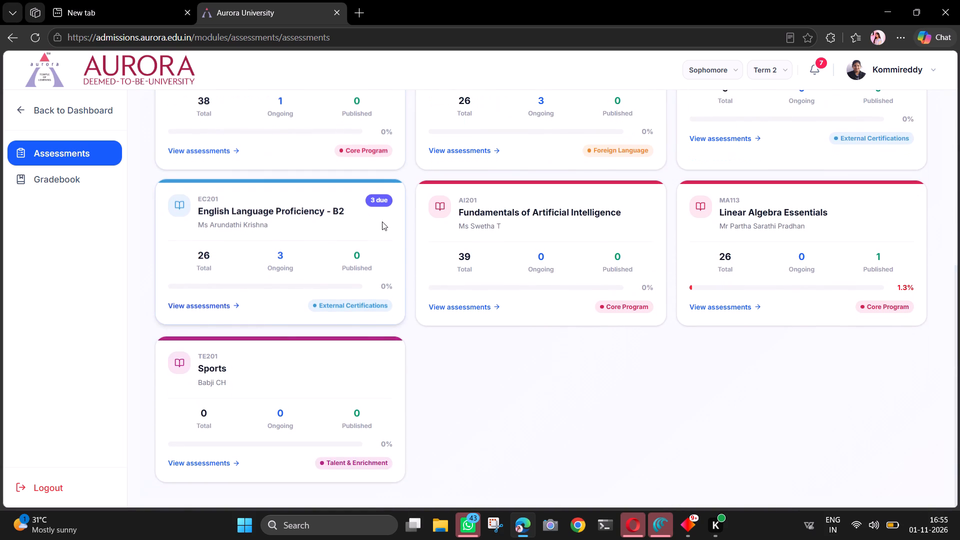
# Check the submission statuses in the Backend Development Fundamentals assessments and return to the course overview.
pyautogui.scroll(6, 382, 221)
pyautogui.click(273, 269)
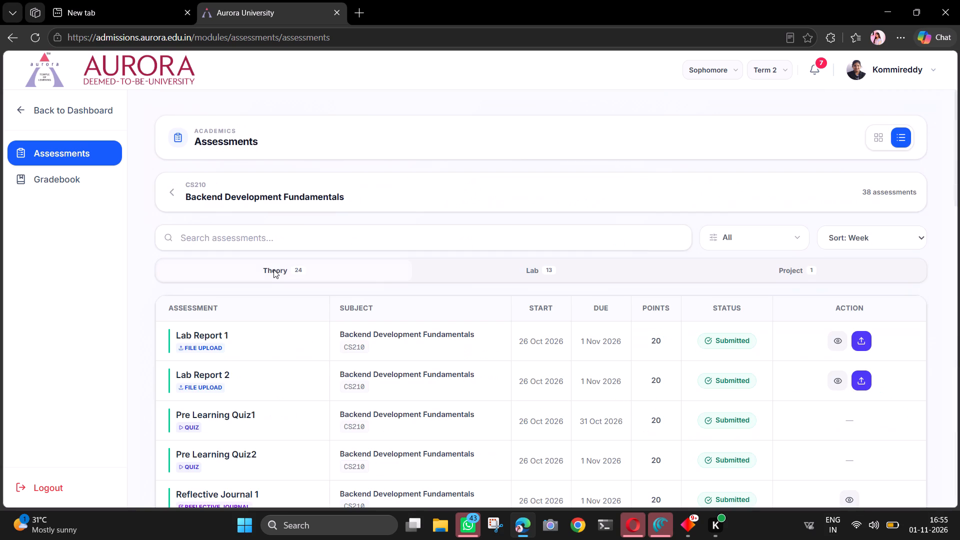
pyautogui.scroll(-3, 465, 397)
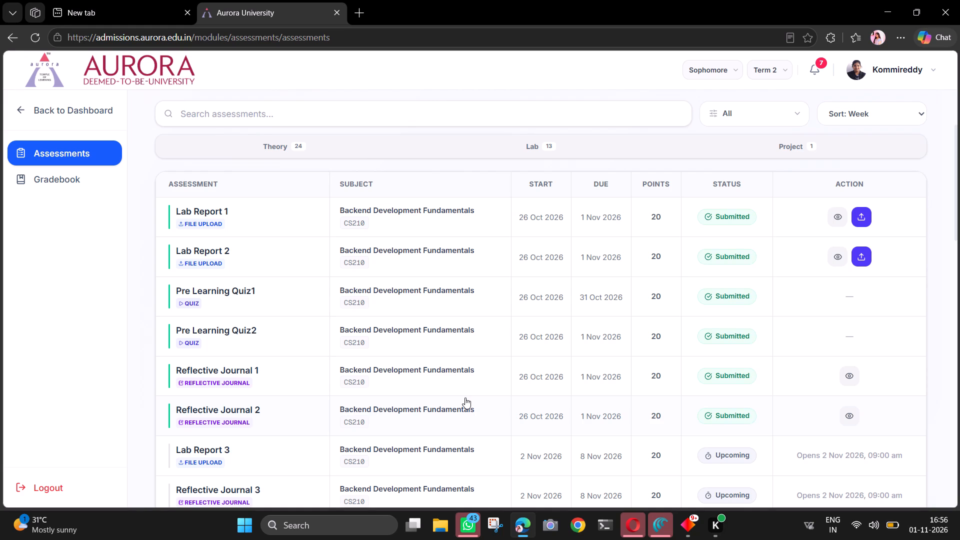
pyautogui.scroll(5, 465, 397)
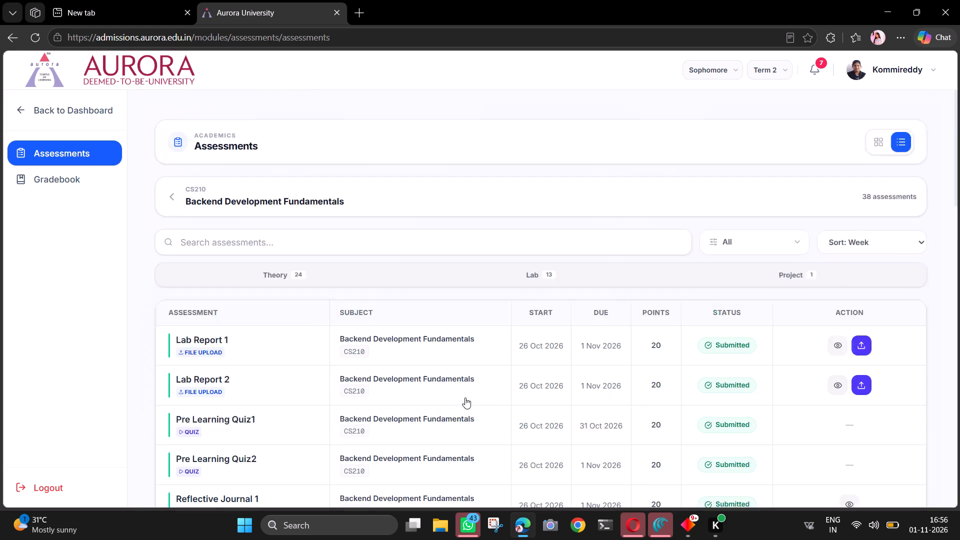
pyautogui.click(172, 188)
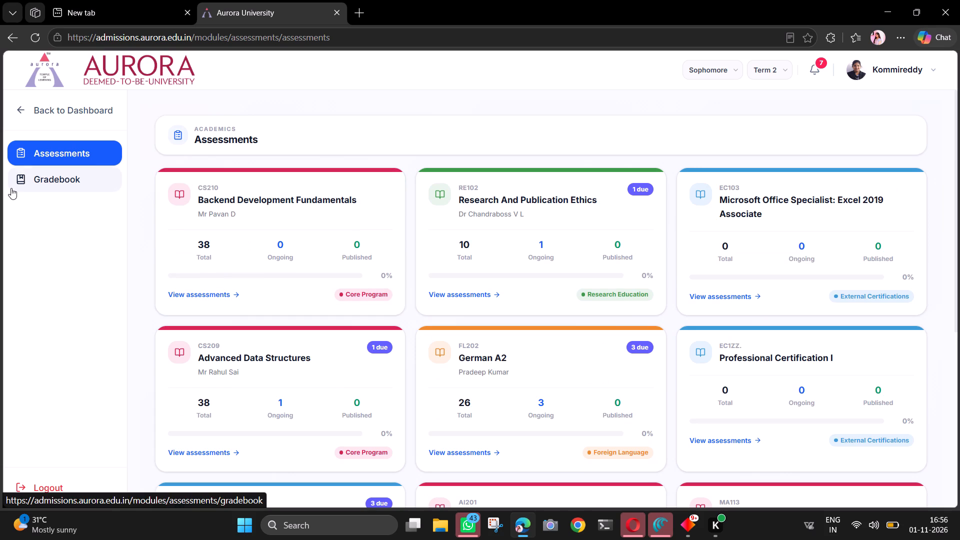
# Open the Advanced Data Structures assessments from the course overview.
pyautogui.scroll(-1, 11, 188)
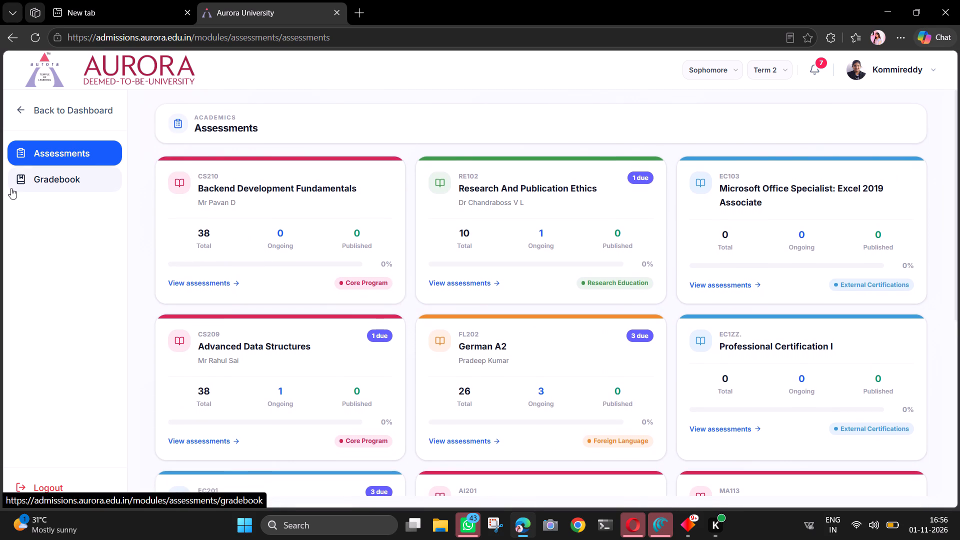
pyautogui.scroll(-1, 11, 188)
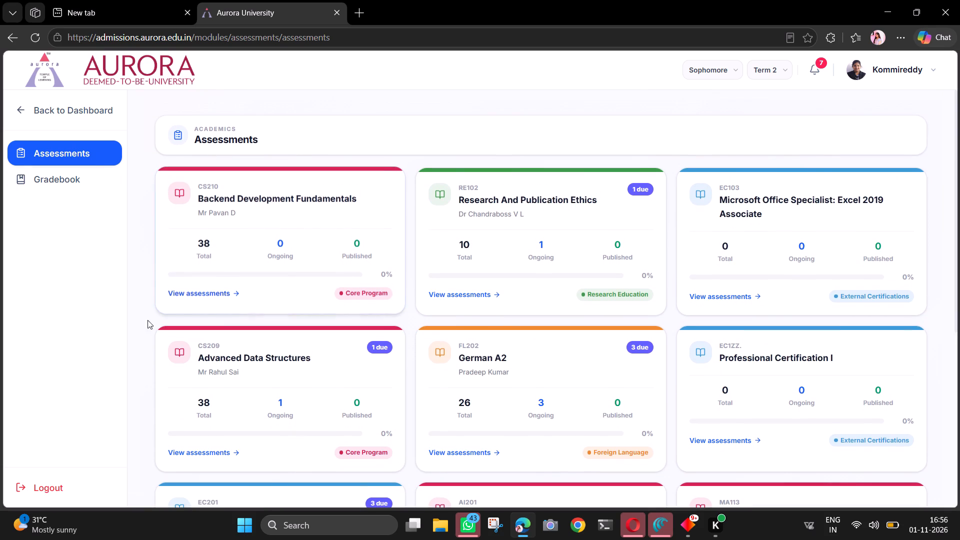
pyautogui.scroll(-2, 135, 321)
pyautogui.click(282, 307)
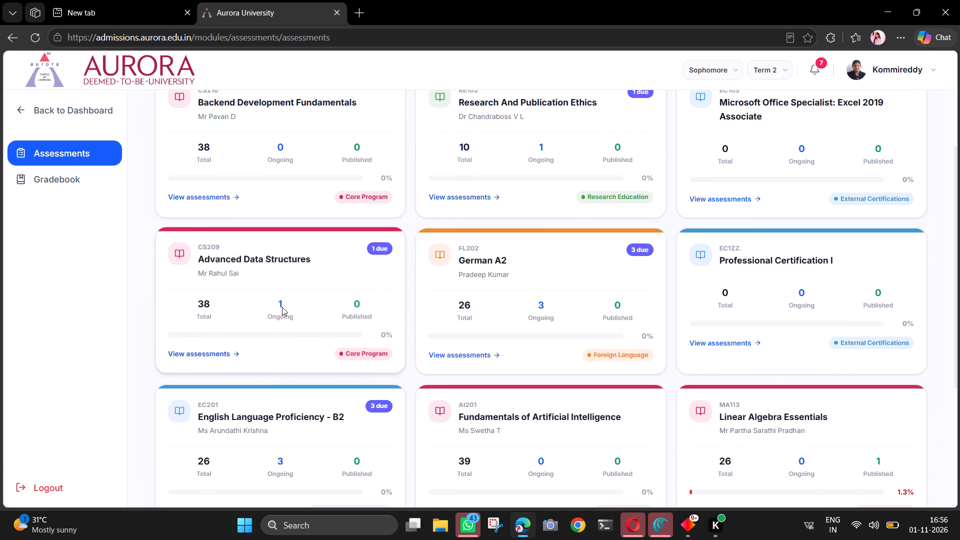